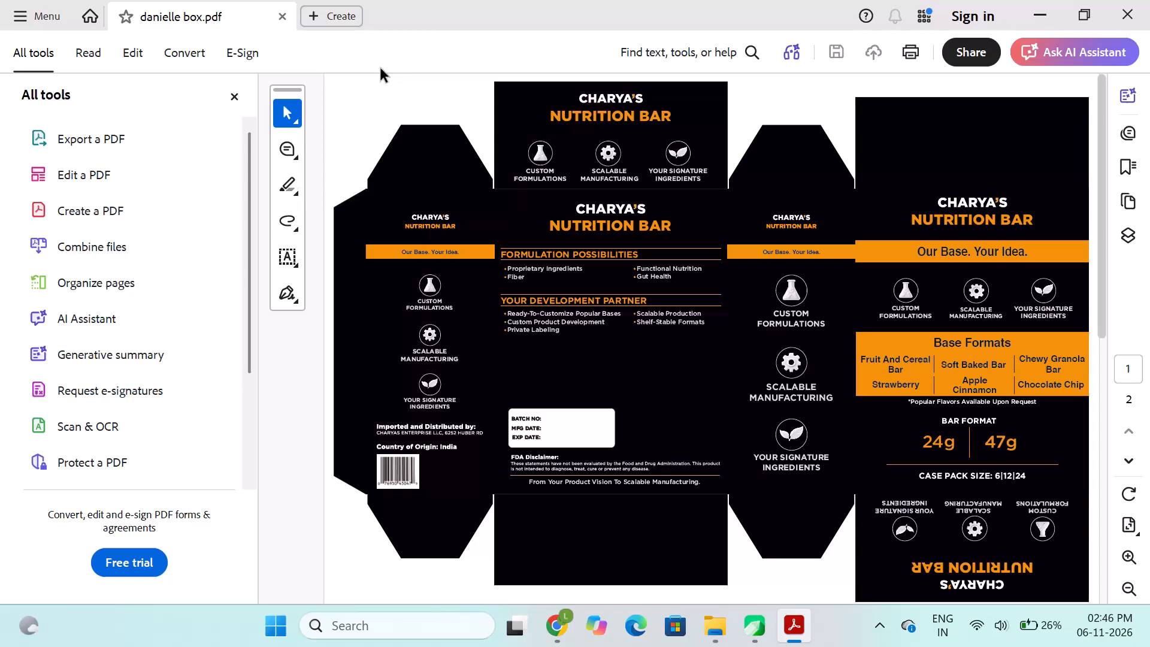
Switch to File Explorer and look through the files in the Downloads folder.
left_click(1044, 9)
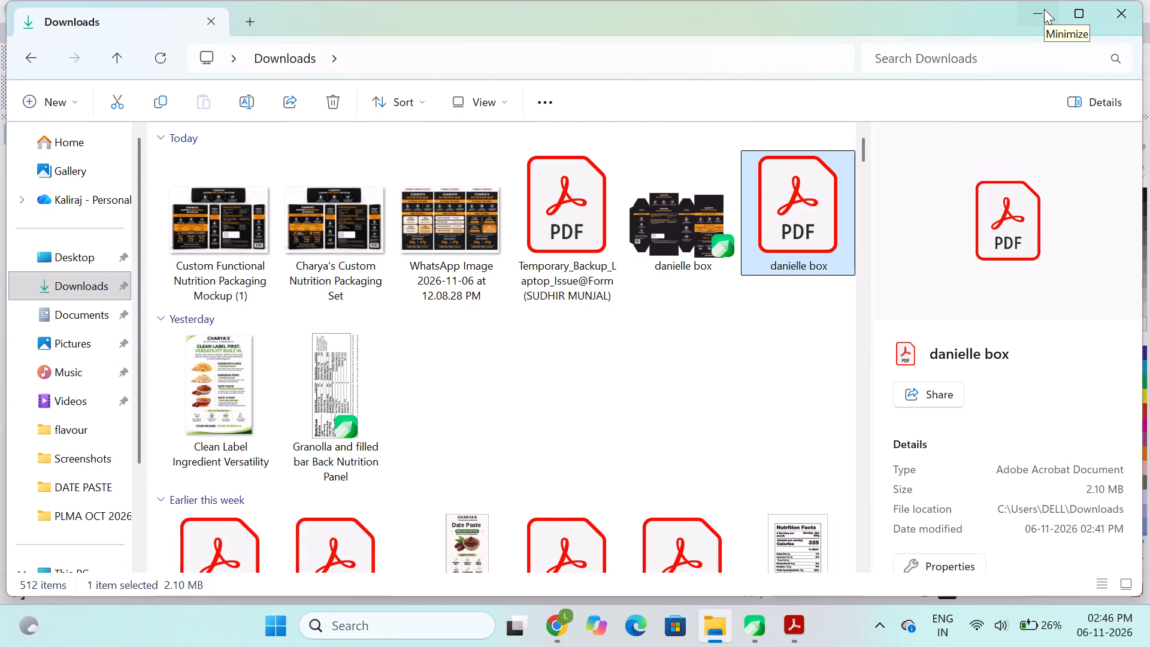
left_click(1044, 9)
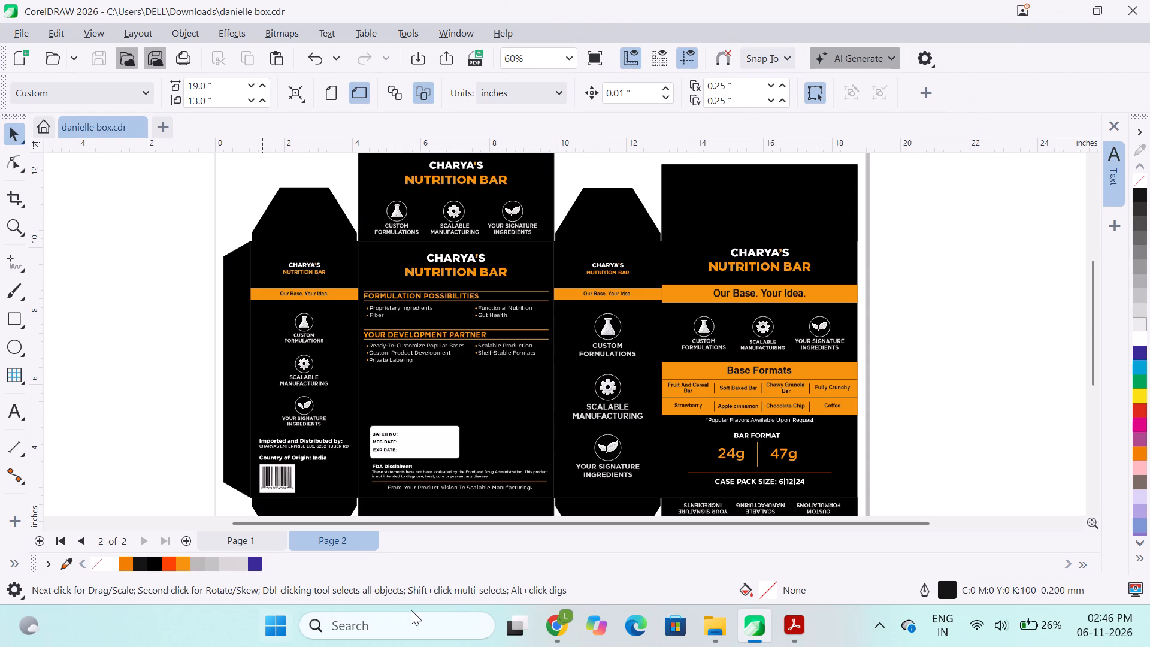
left_click(727, 627)
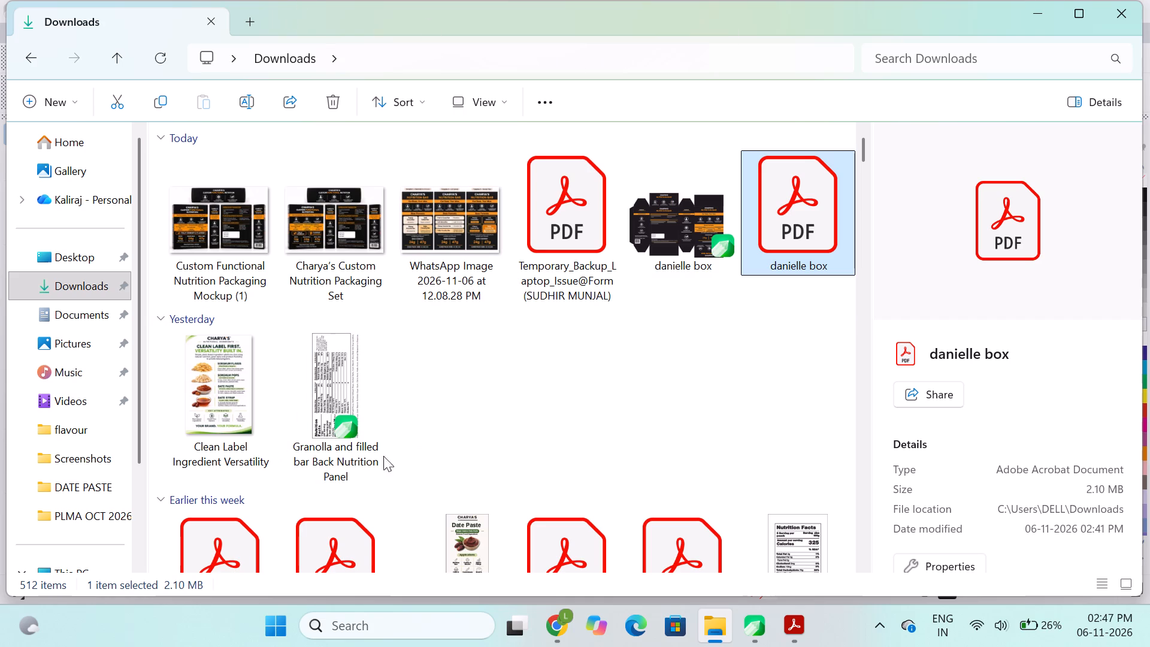
scroll(419, 411, "down", 4)
scroll(392, 395, "up", 1)
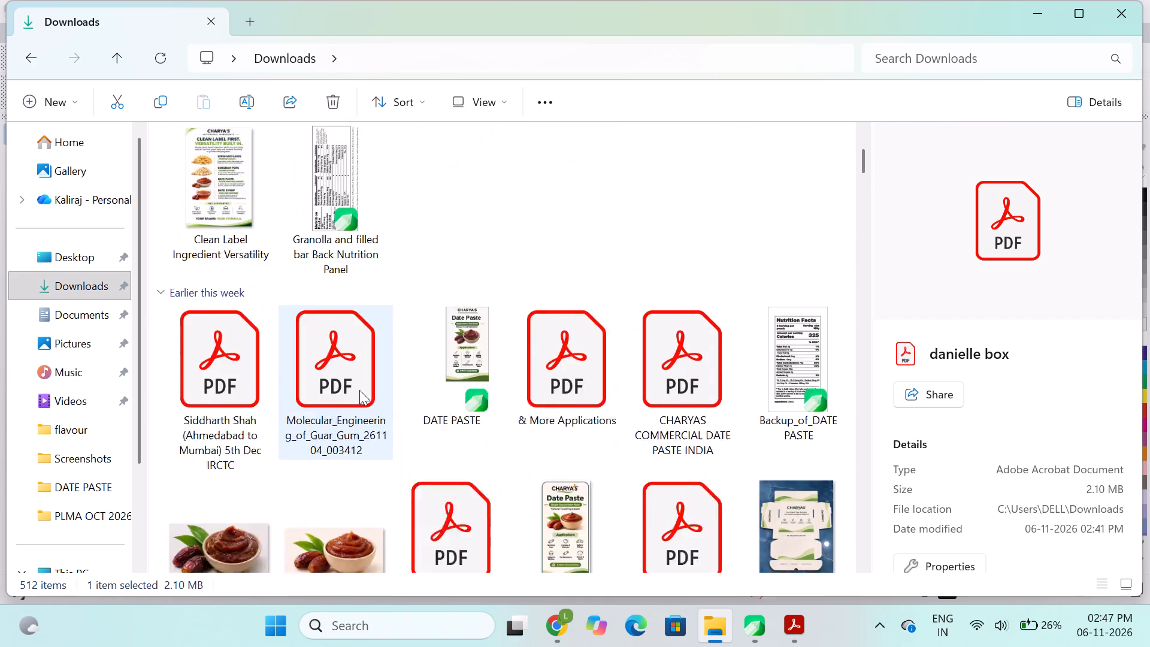
scroll(359, 390, "up", 1)
Open the flavour folder inside Documents.
left_click(72, 315)
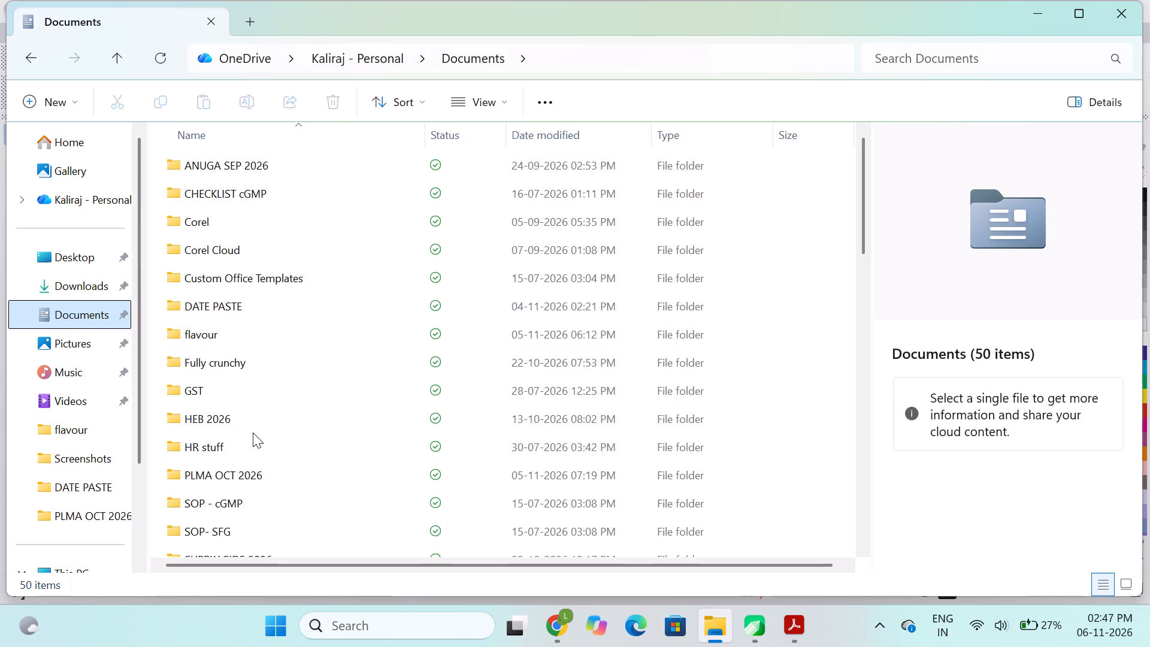
scroll(262, 471, "down", 1)
scroll(266, 366, "down", 1)
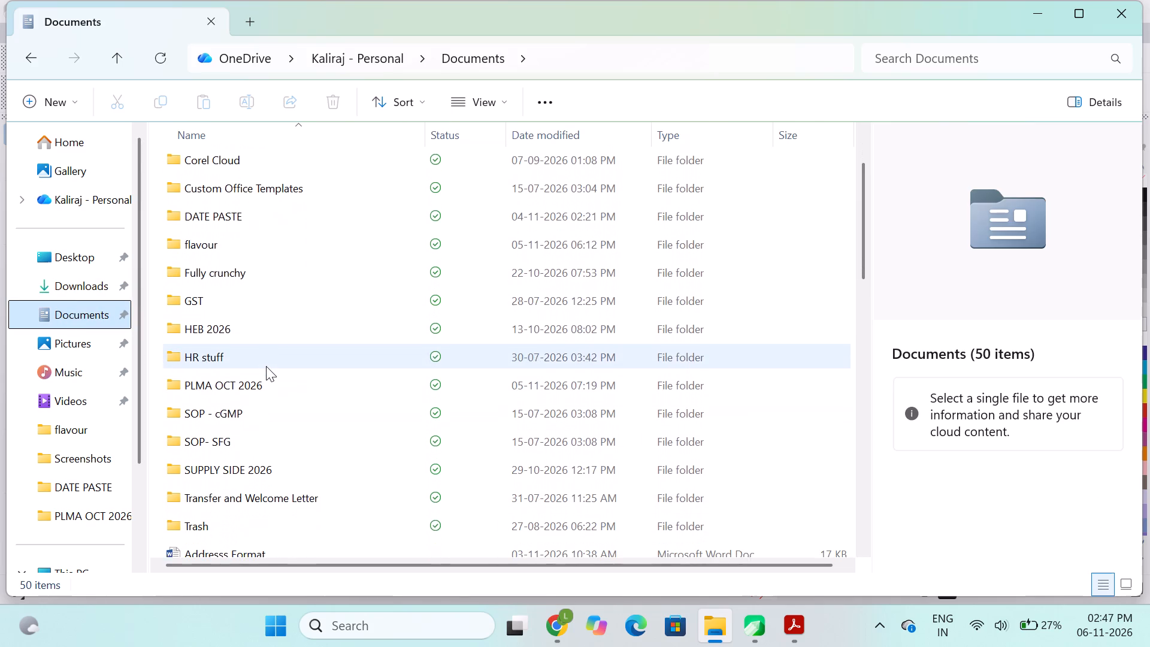
scroll(266, 366, "down", 2)
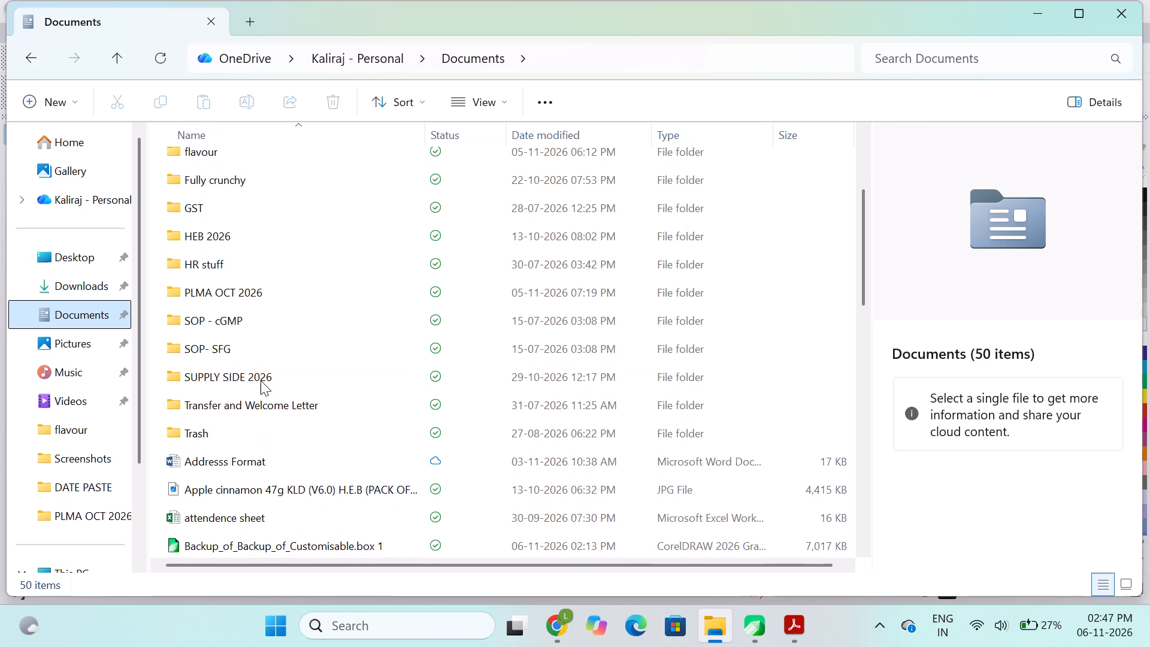
double_click(264, 159)
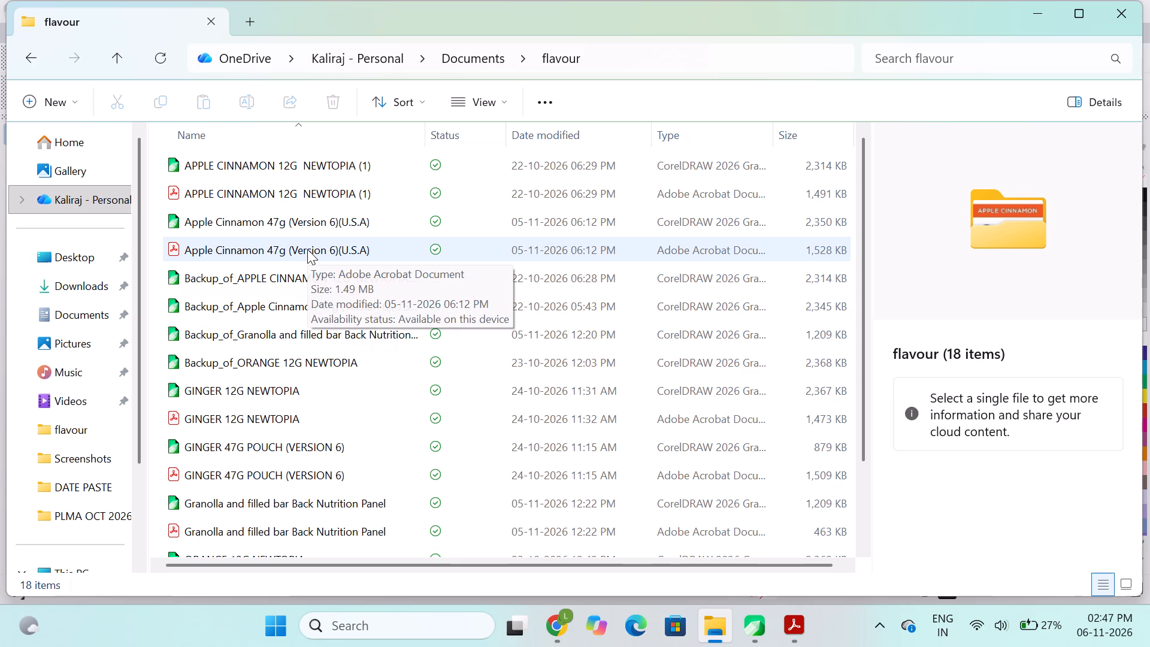
Open the Apple Cinnamon 47g (Version 6)(U.S.A) PDF, review its pages, close it and return to the flavour folder.
double_click(233, 245)
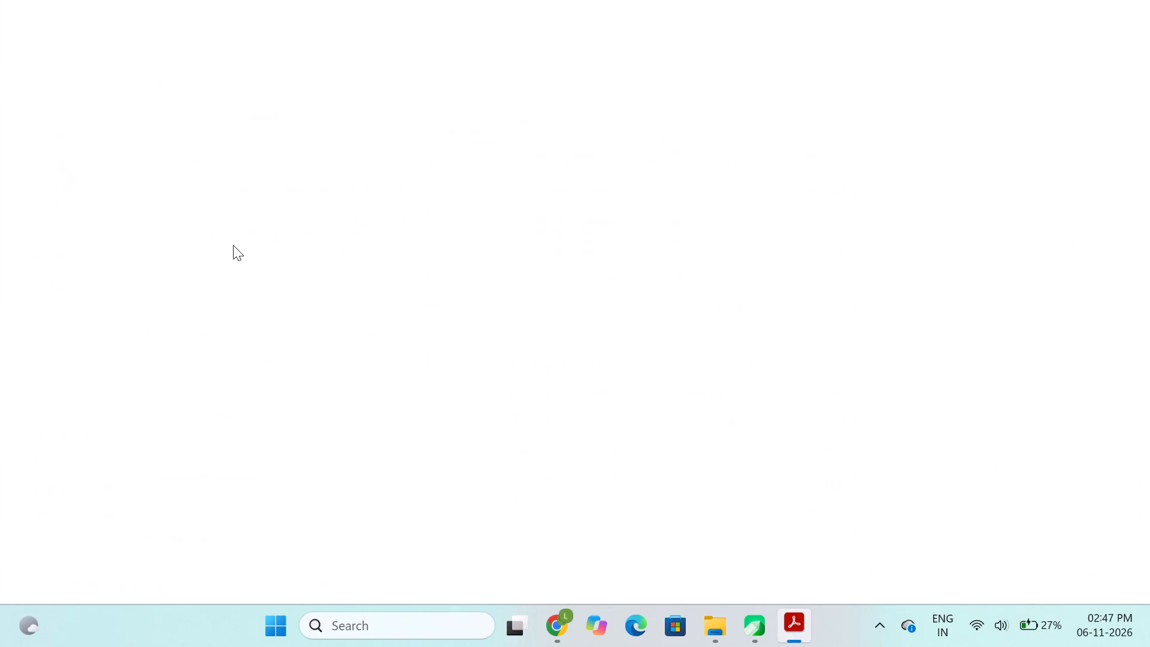
scroll(684, 349, "down", 6)
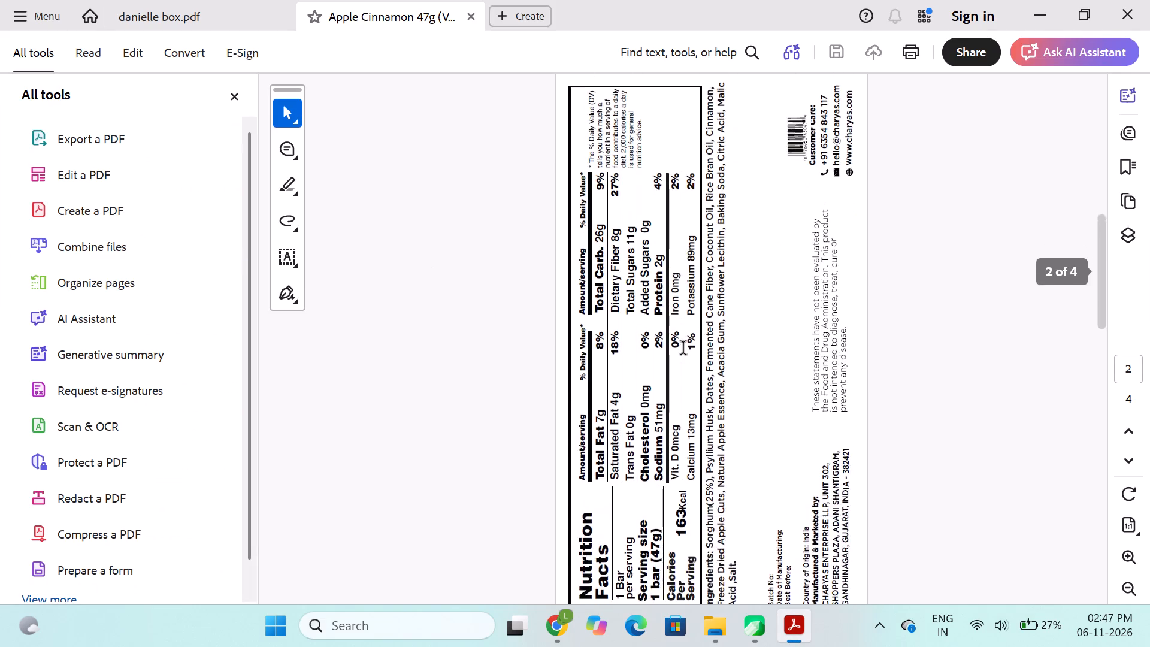
scroll(684, 349, "down", 10)
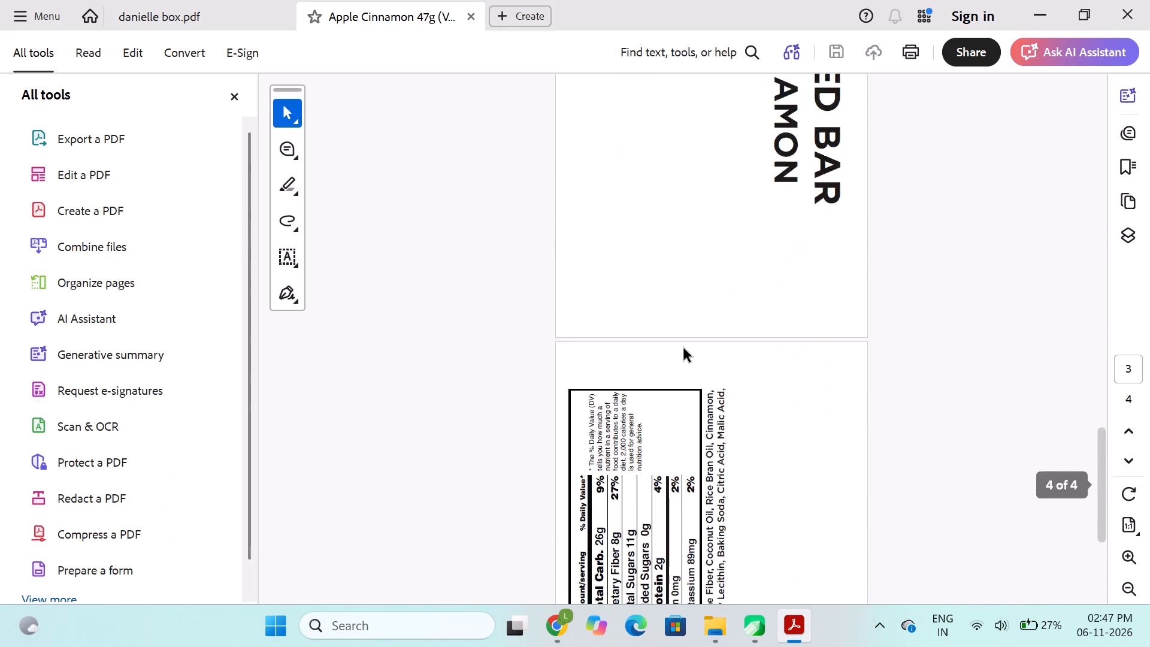
scroll(684, 349, "down", 1)
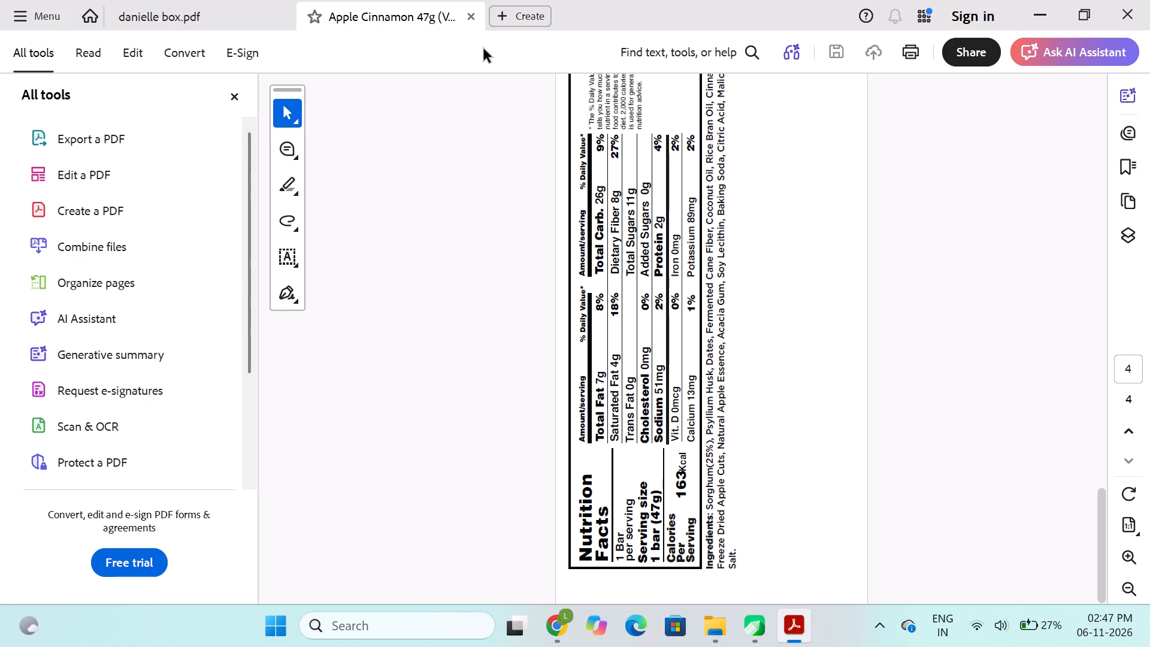
left_click(470, 21)
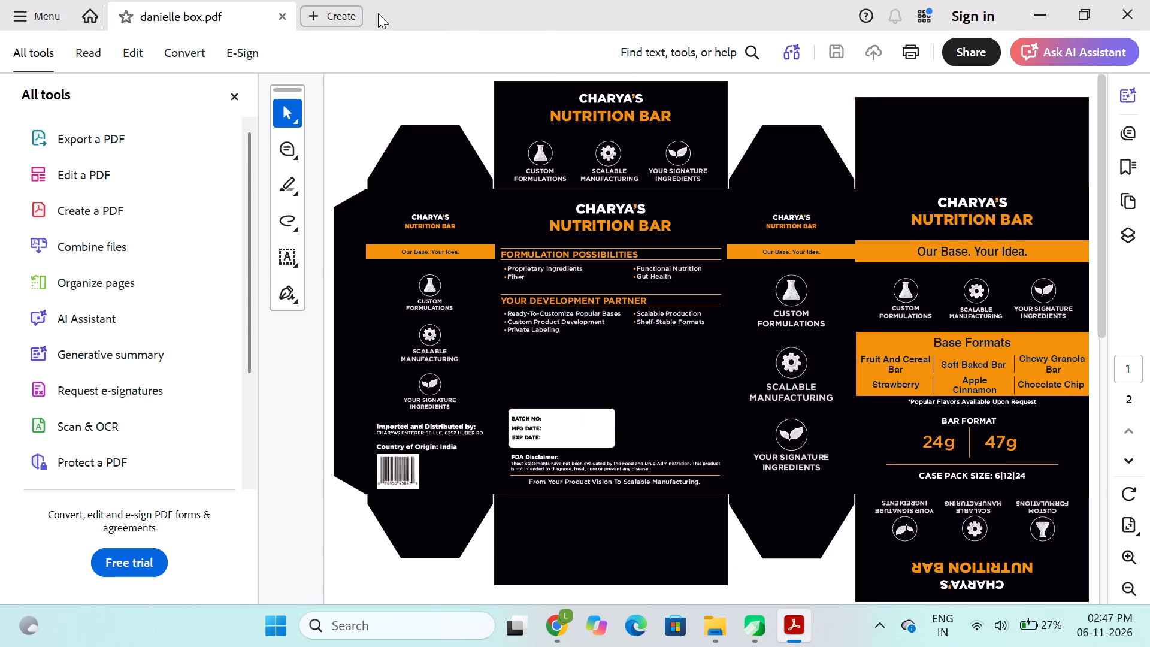
left_click(1036, 10)
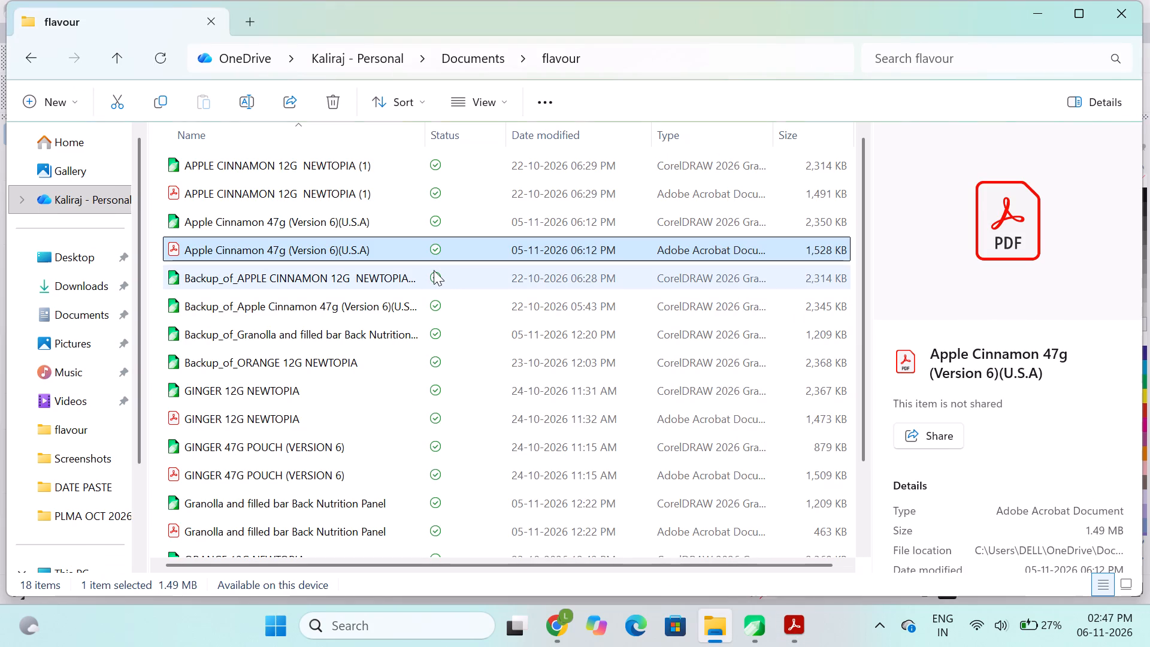
Open the Apple Cinnamon 47g (Version 6)(U.S.A) CorelDRAW file and go to Page 4.
double_click(383, 217)
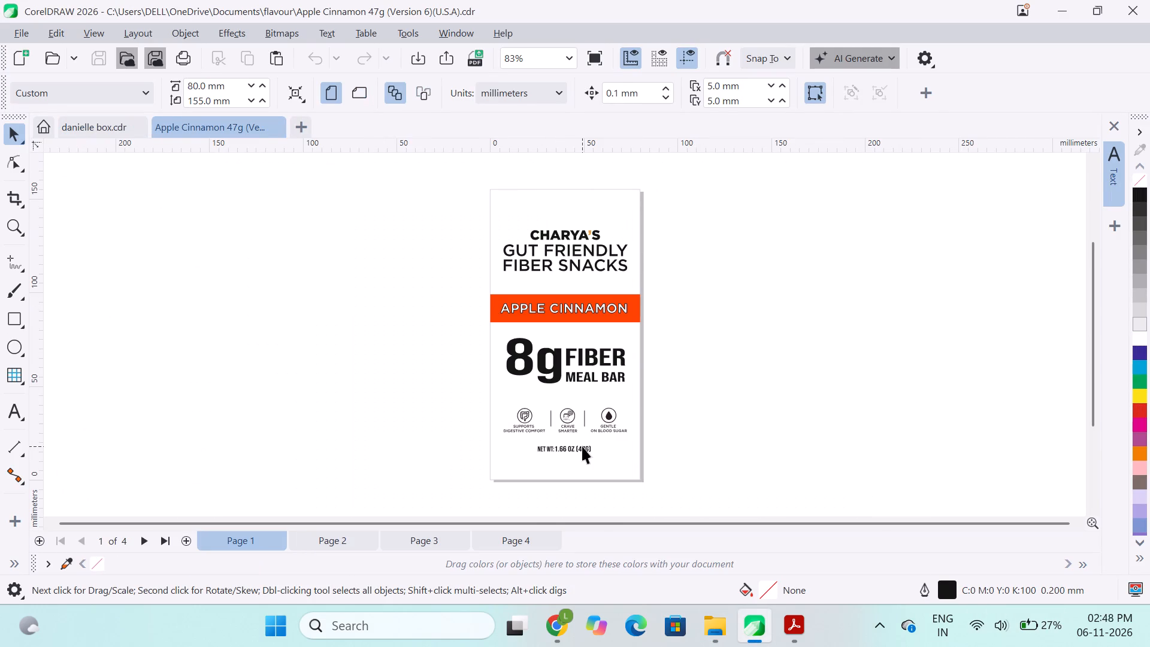
left_click(402, 543)
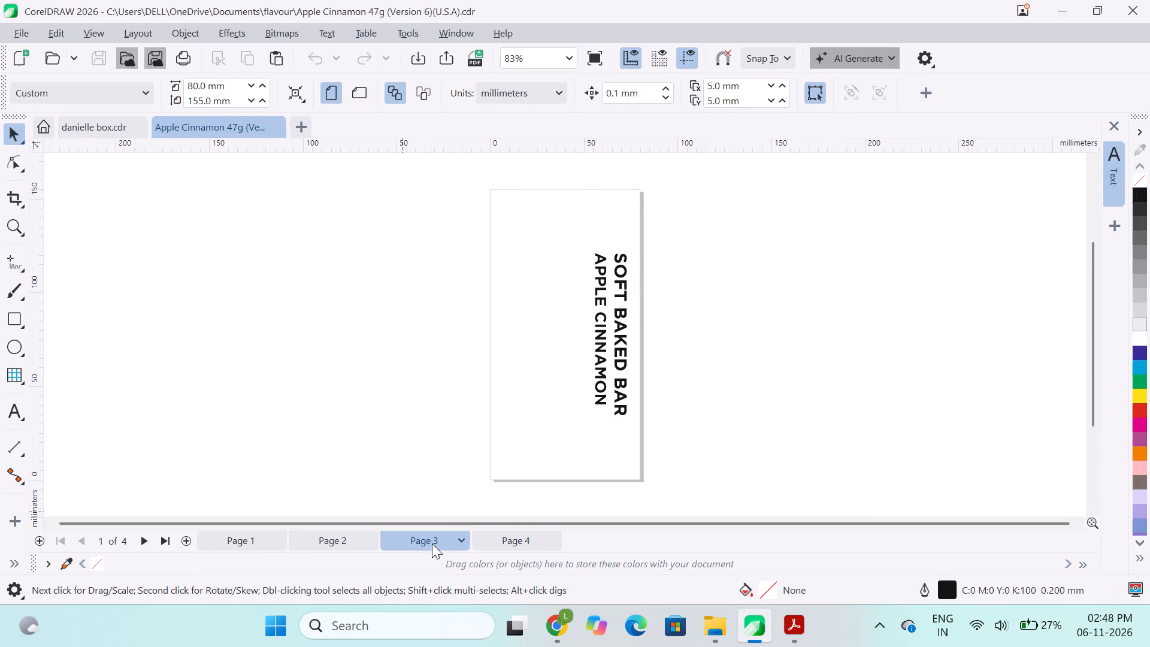
left_click(523, 532)
Examine the Nutrition Facts table and the ingredients text on Page 4 up close.
left_click(357, 389)
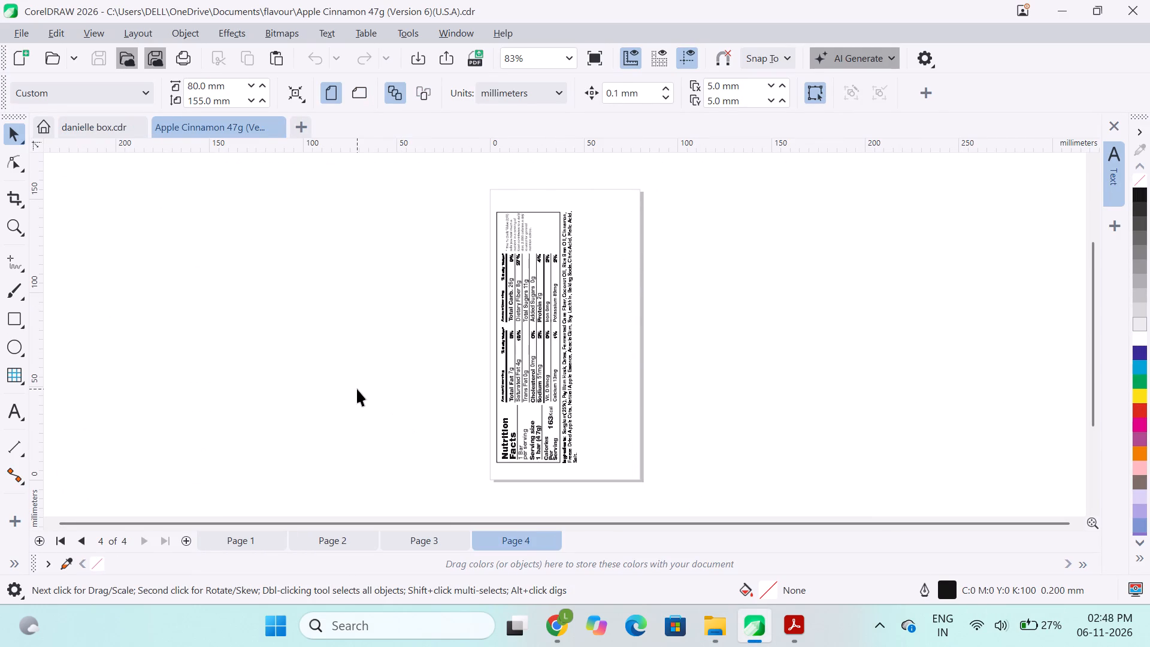
scroll(489, 413, "up", 3, "ctrl")
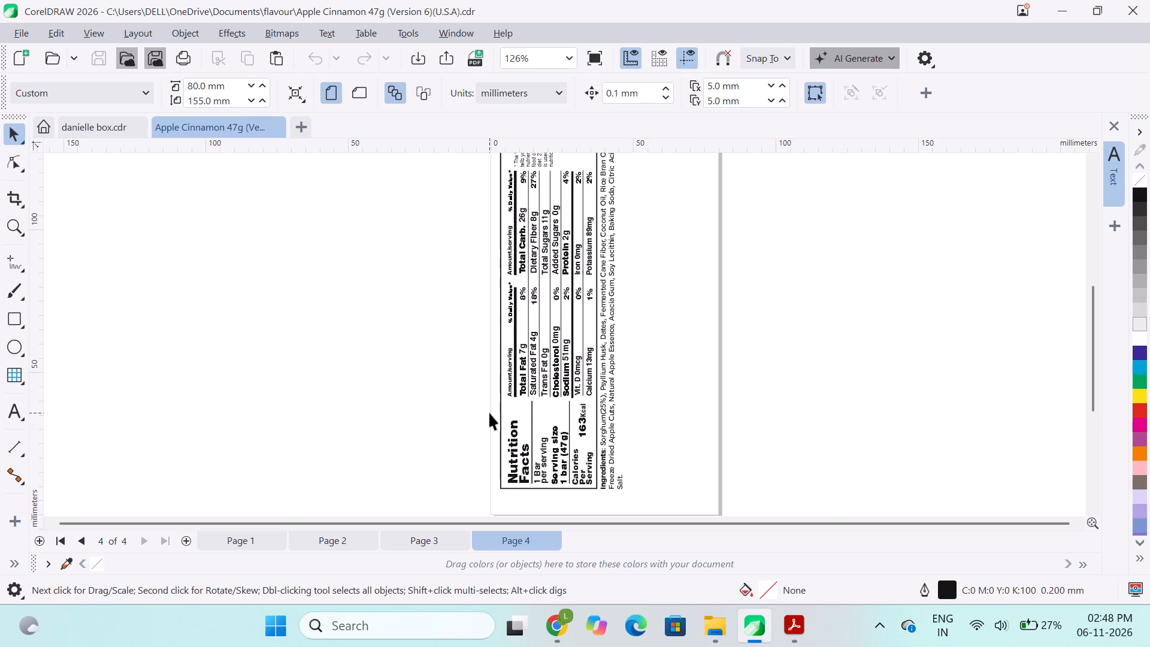
scroll(489, 413, "up", 2, "ctrl")
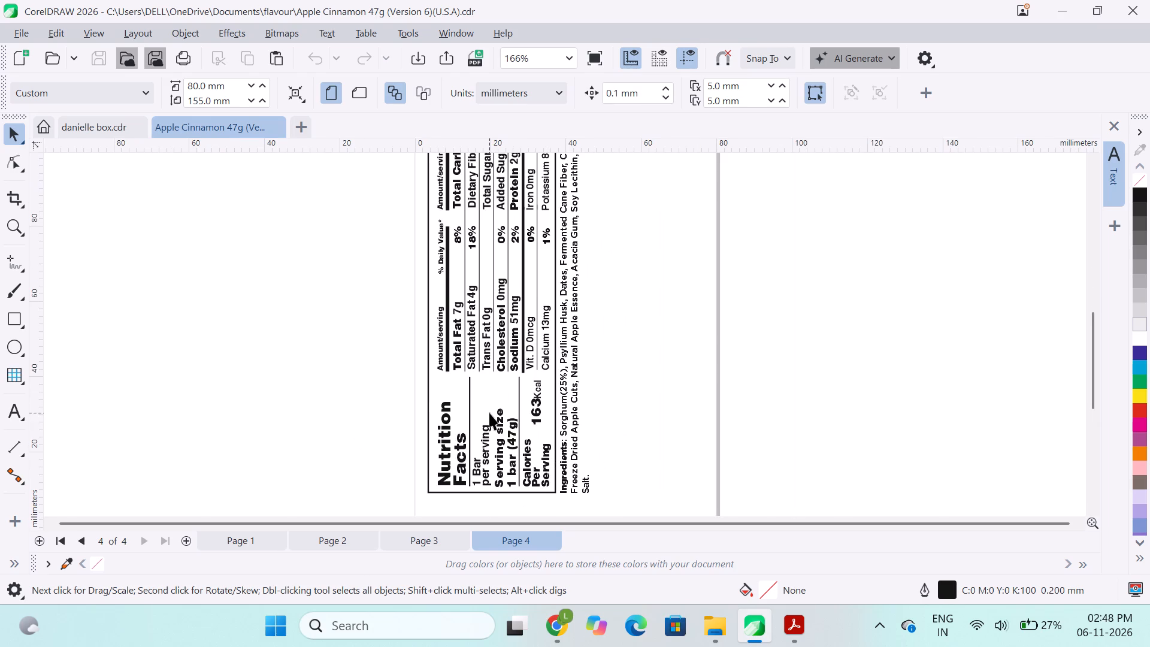
scroll(489, 413, "up", 3)
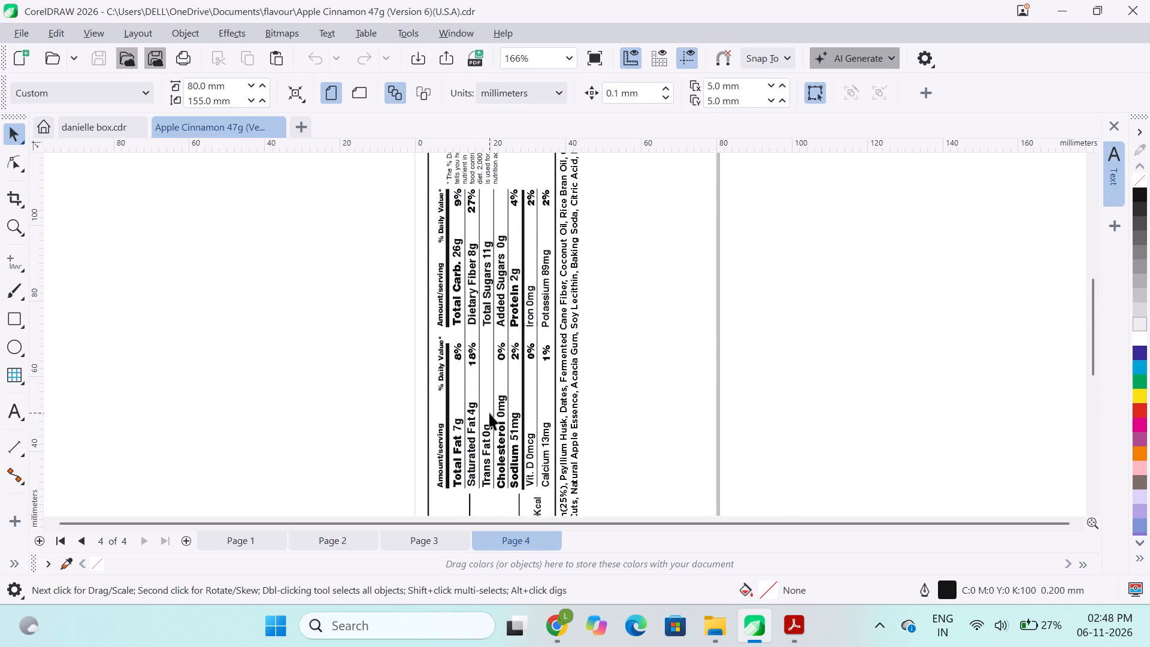
scroll(489, 413, "up", 2)
scroll(489, 413, "down", 2)
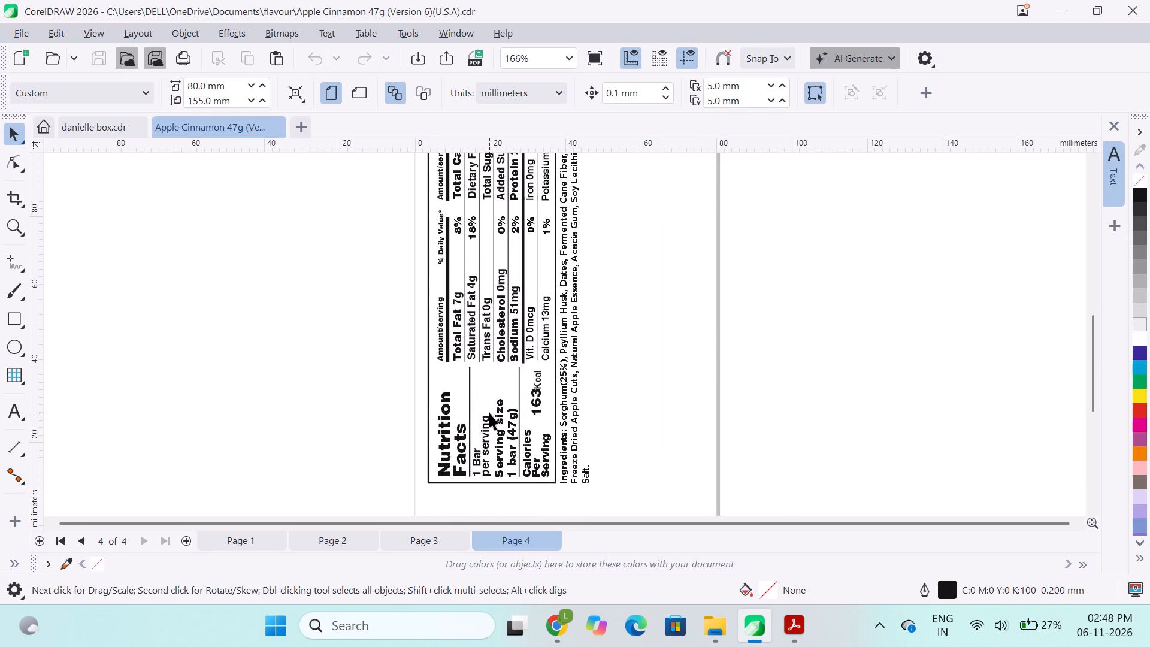
scroll(489, 413, "up", 2)
scroll(489, 413, "down", 2)
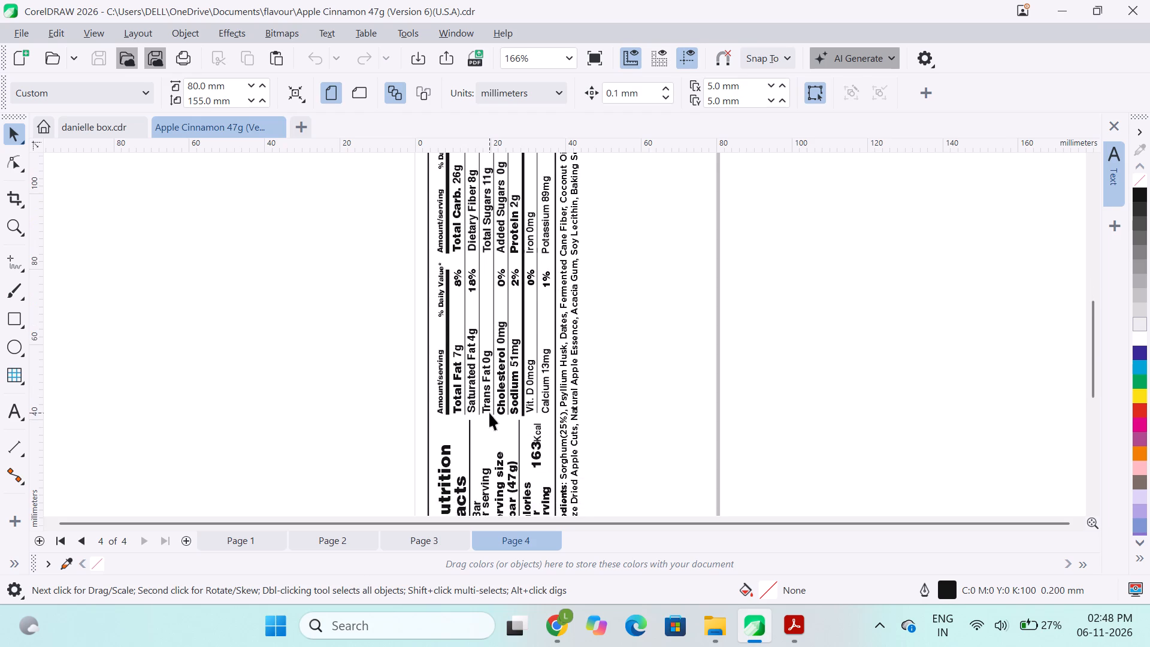
scroll(489, 413, "down", 1)
scroll(571, 365, "up", 1)
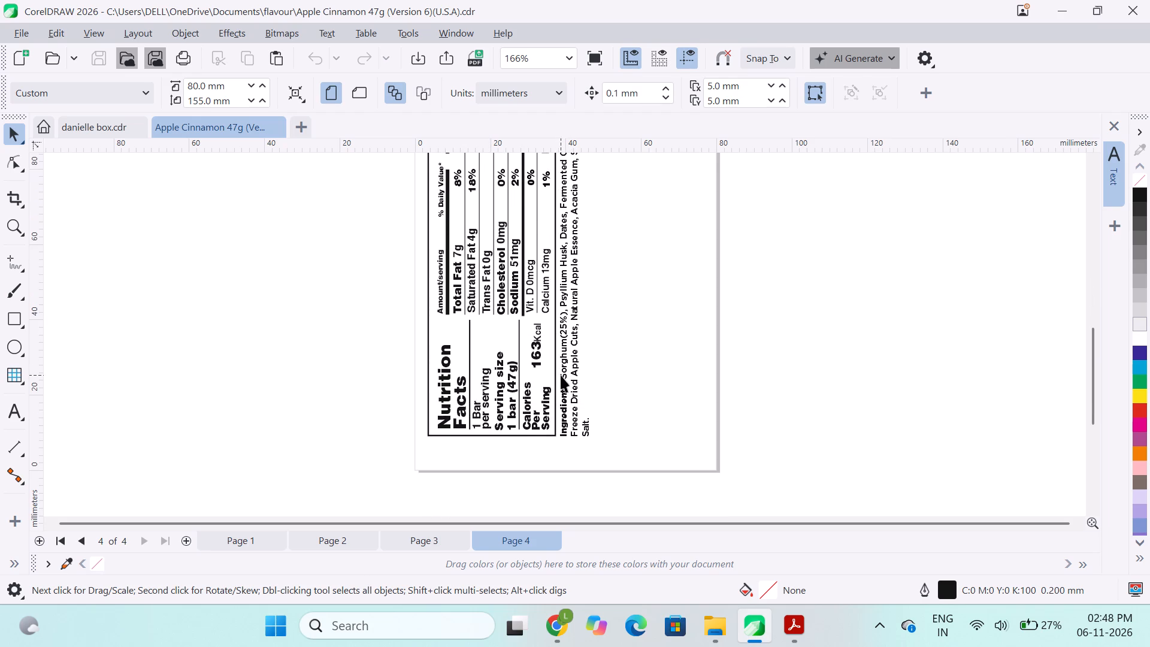
scroll(561, 375, "up", 1)
left_click(325, 425)
scroll(325, 425, "up", 2, "ctrl")
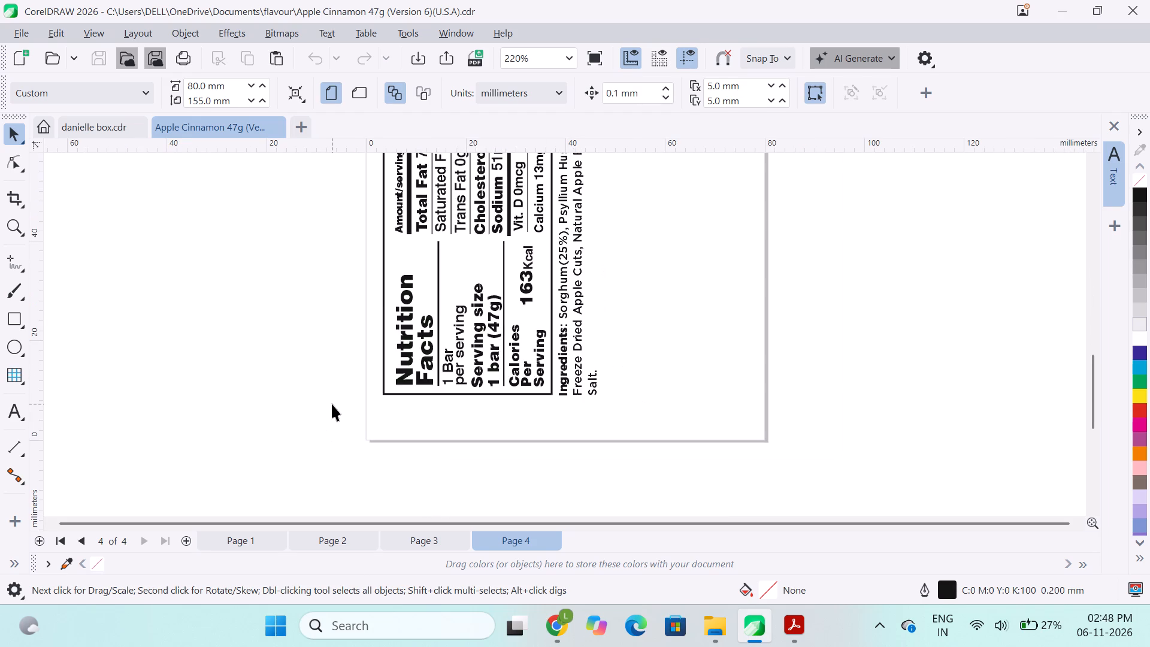
scroll(332, 404, "up", 5)
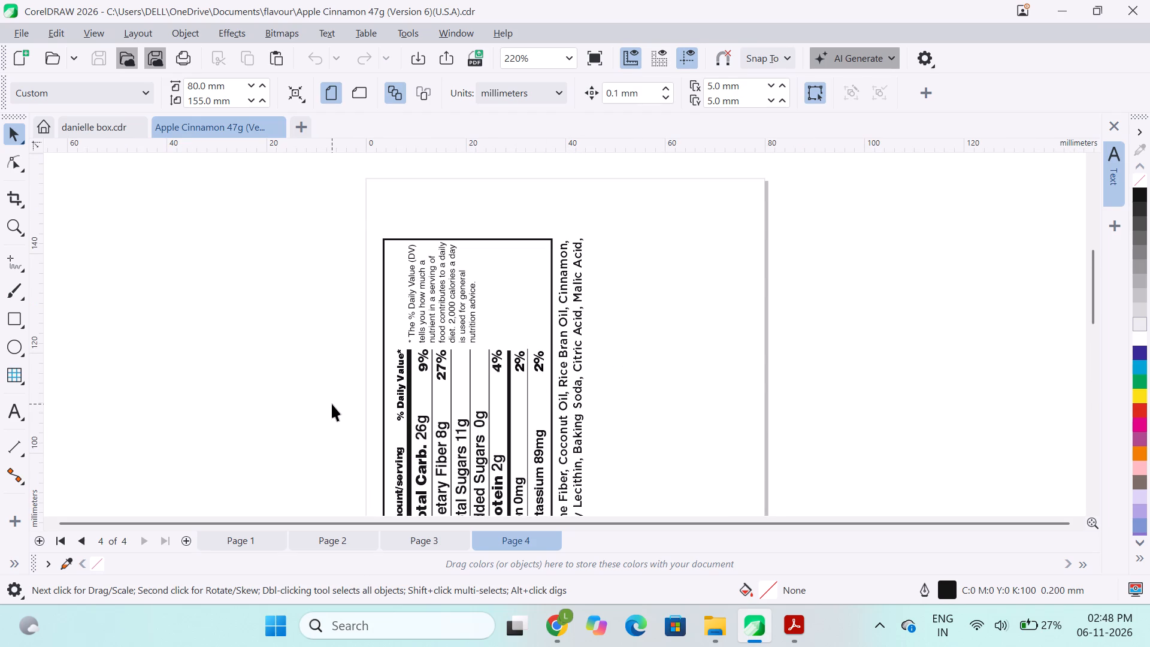
scroll(332, 404, "down", 1)
scroll(332, 404, "up", 1)
scroll(332, 404, "down", 2)
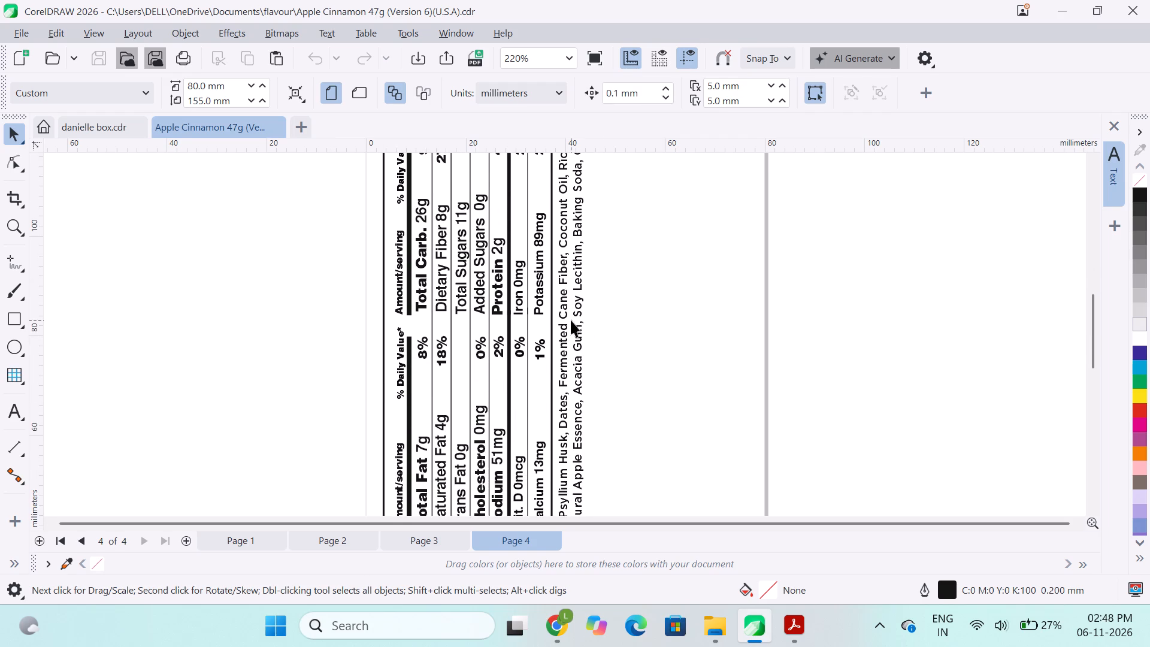
Change "Soy Lecithin" to "Sunflower Lecithin" in the ingredients text on Page 4.
left_click(577, 314)
double_click(577, 314)
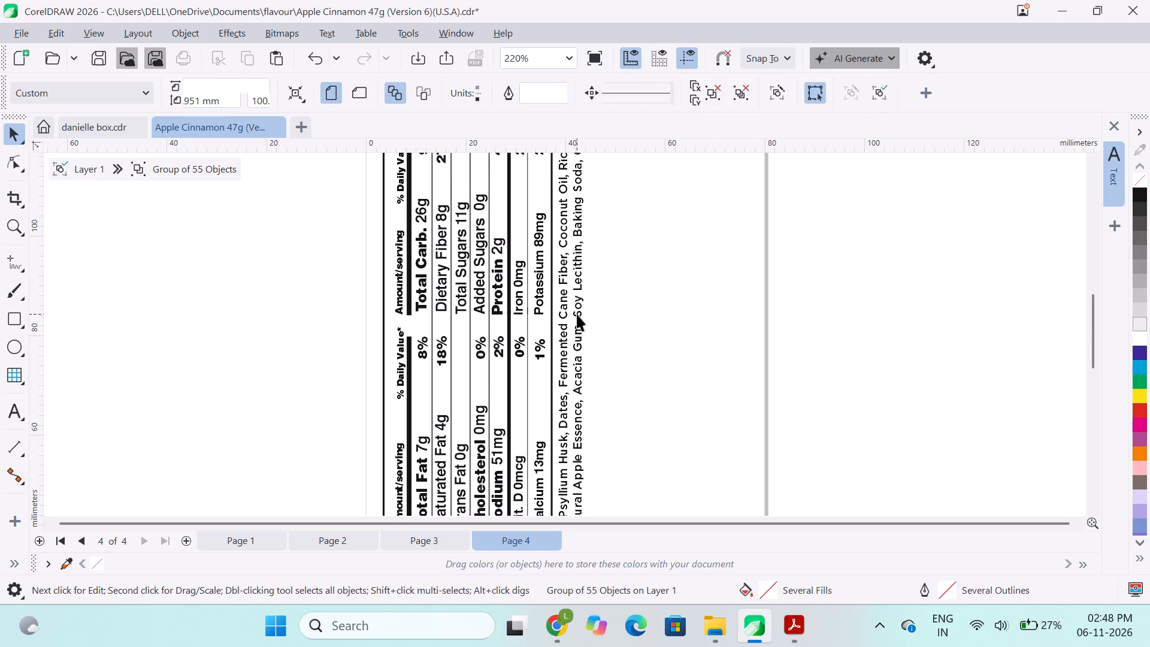
left_click(891, 344)
scroll(891, 344, "down", 3, "ctrl")
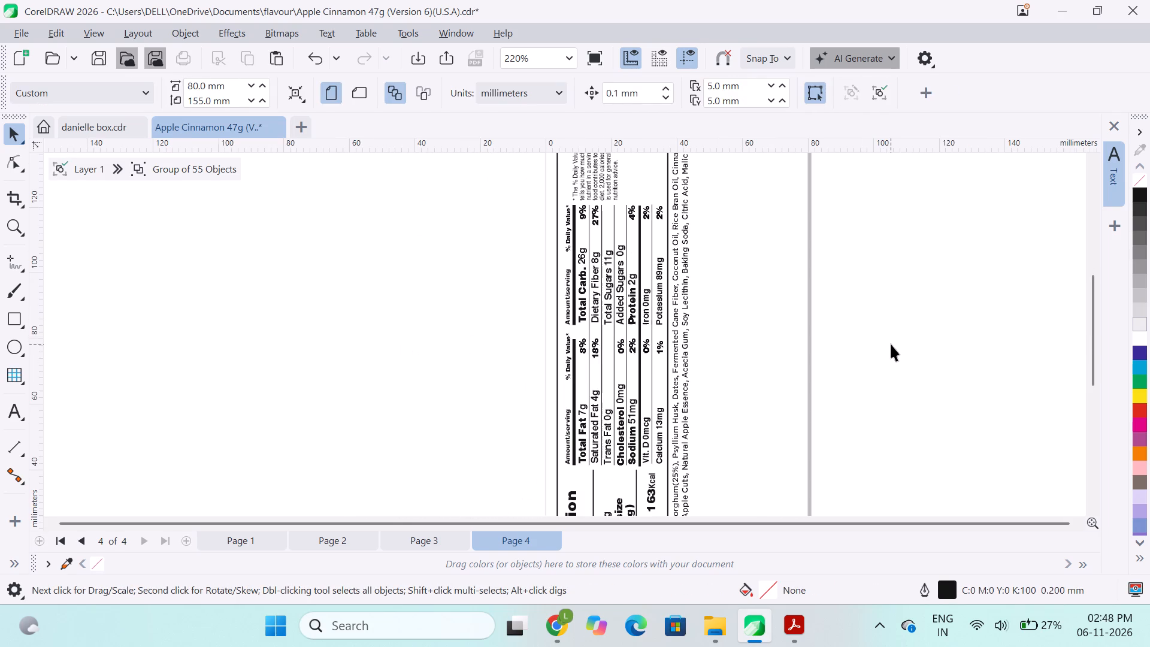
left_click(650, 356)
scroll(650, 356, "down", 2, "ctrl")
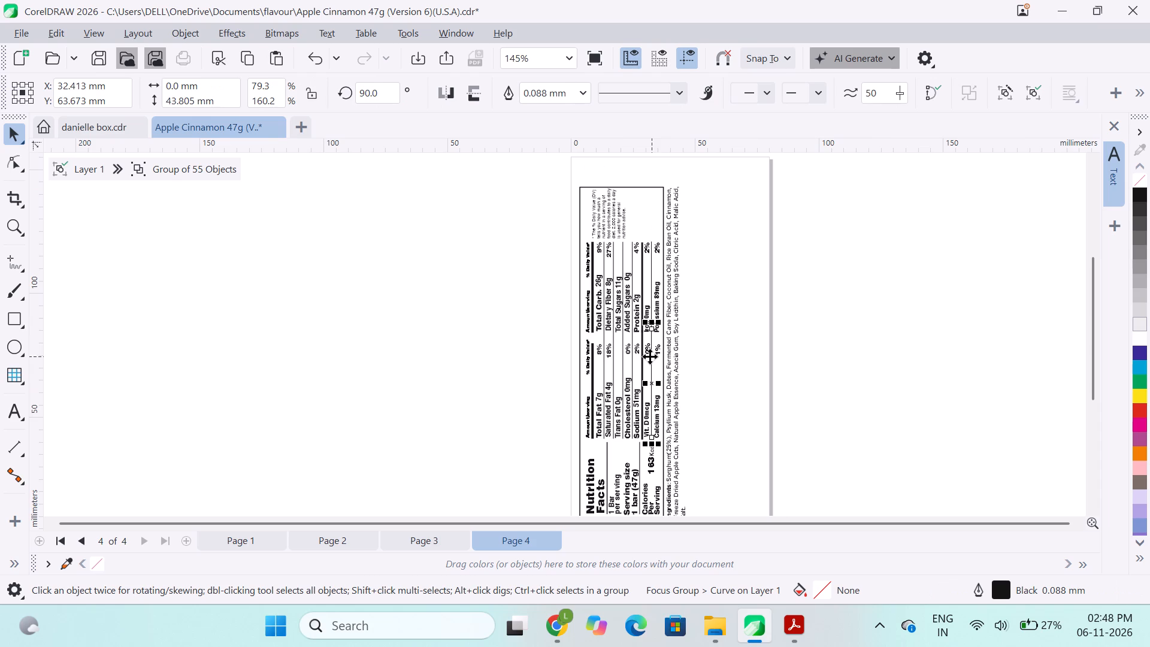
left_click(543, 347)
scroll(688, 331, "up", 2, "ctrl")
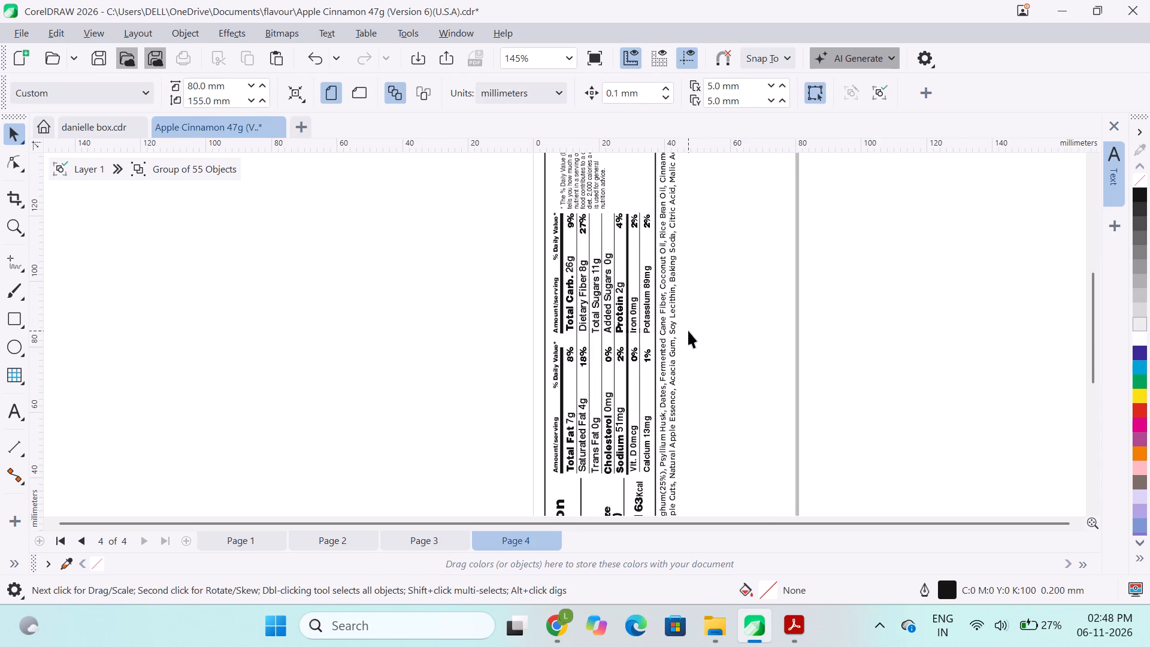
scroll(688, 331, "up", 3, "ctrl")
scroll(688, 331, "up", 2)
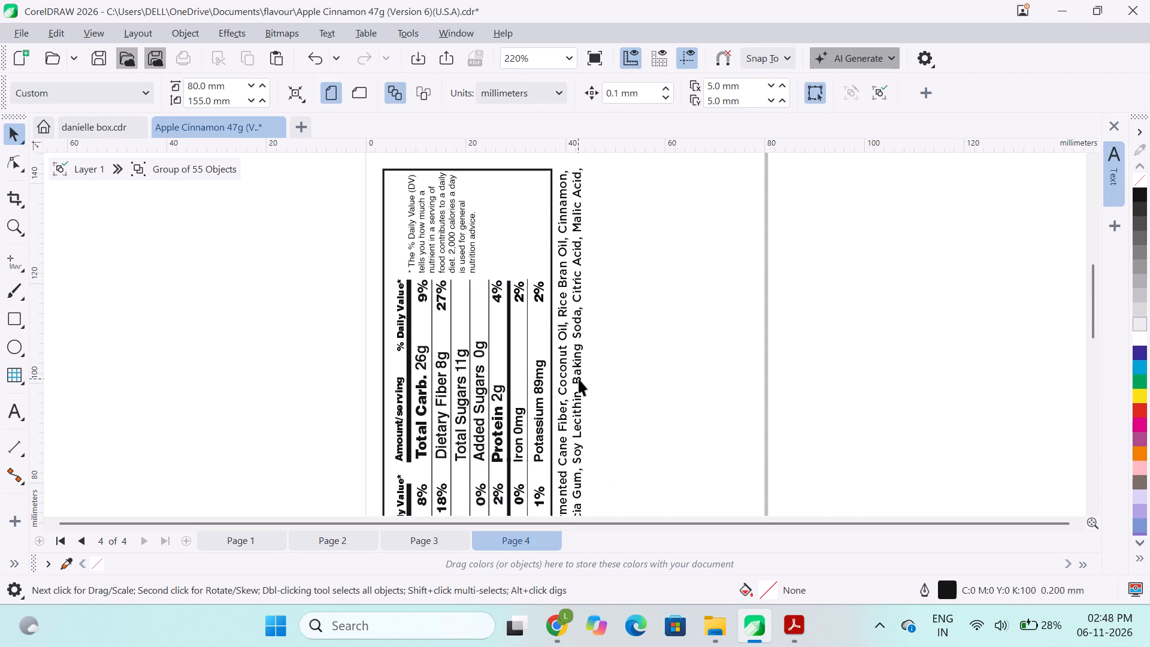
double_click(576, 460)
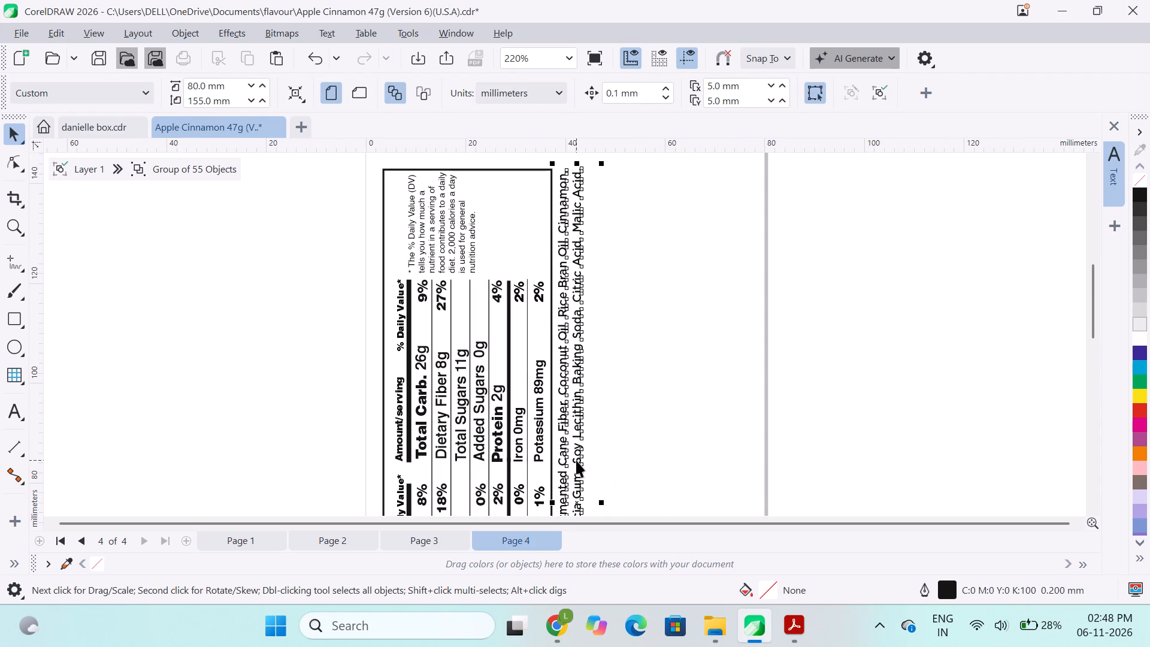
left_click(576, 460)
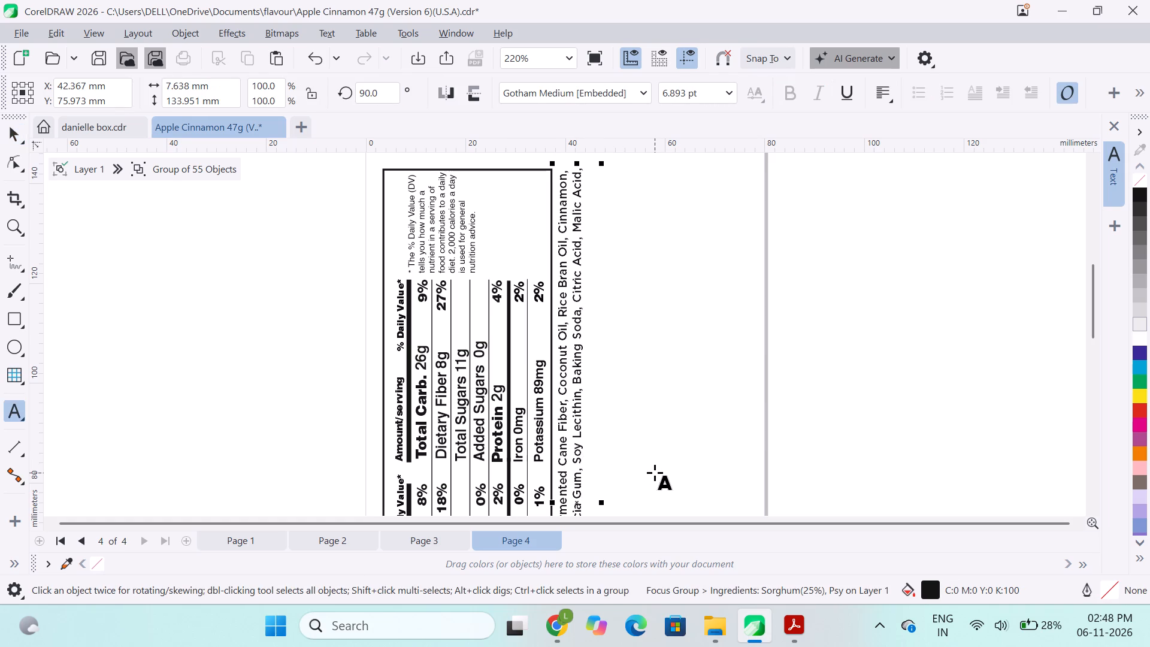
key("Right")
key("Right")
key("BackSpace")
key("BackSpace")
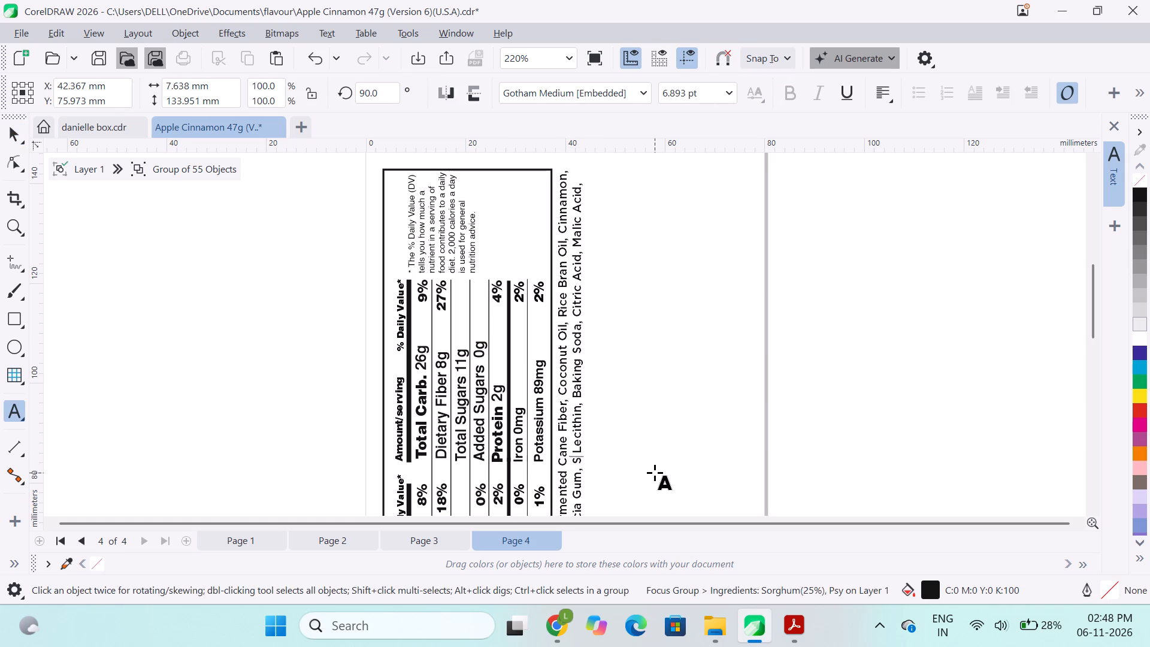
key("BackSpace")
type("unflower")
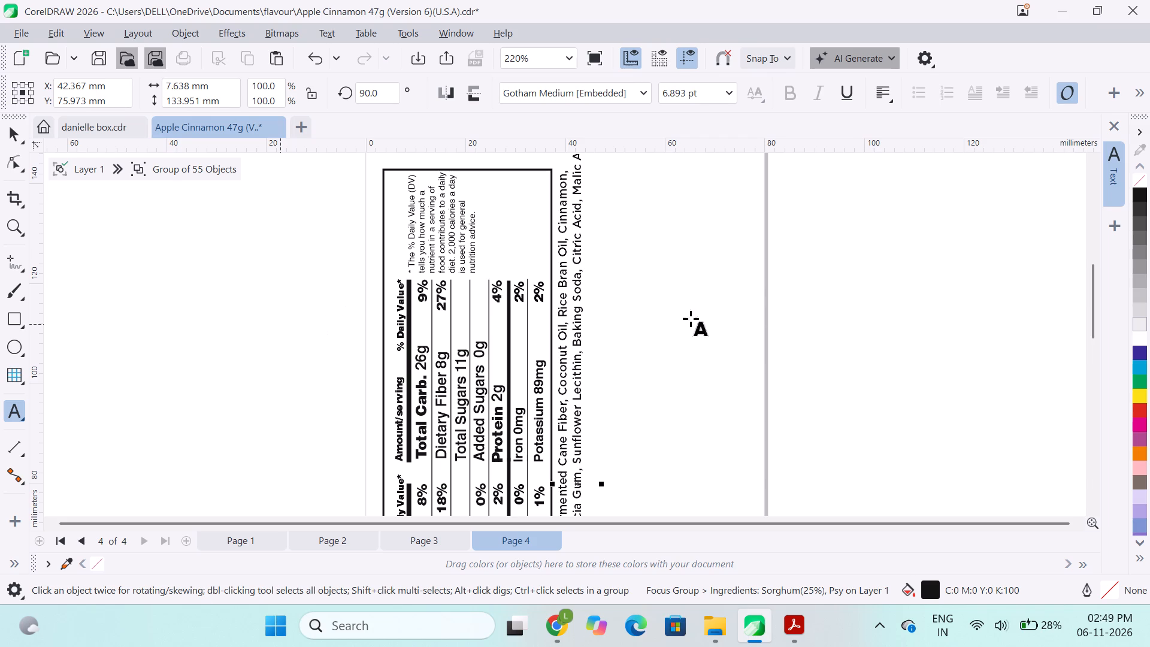
Break the ingredients line after "Malic" so "Acid," starts a new line, and remove its leading space.
scroll(650, 257, "up", 1)
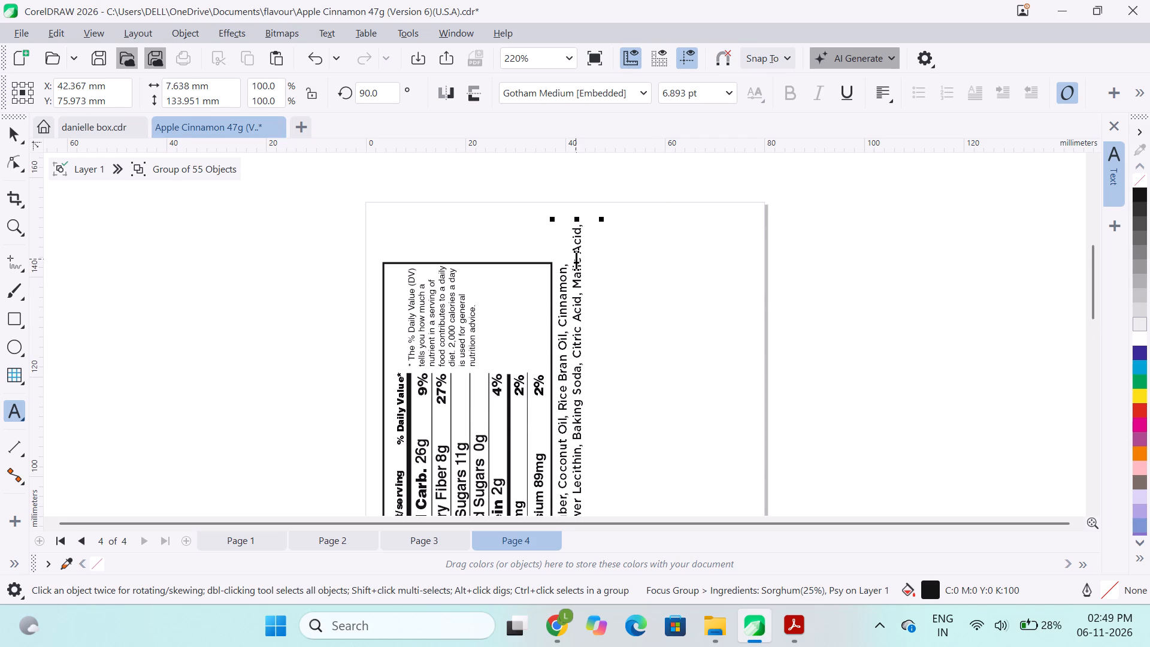
left_click(577, 259)
key("Return")
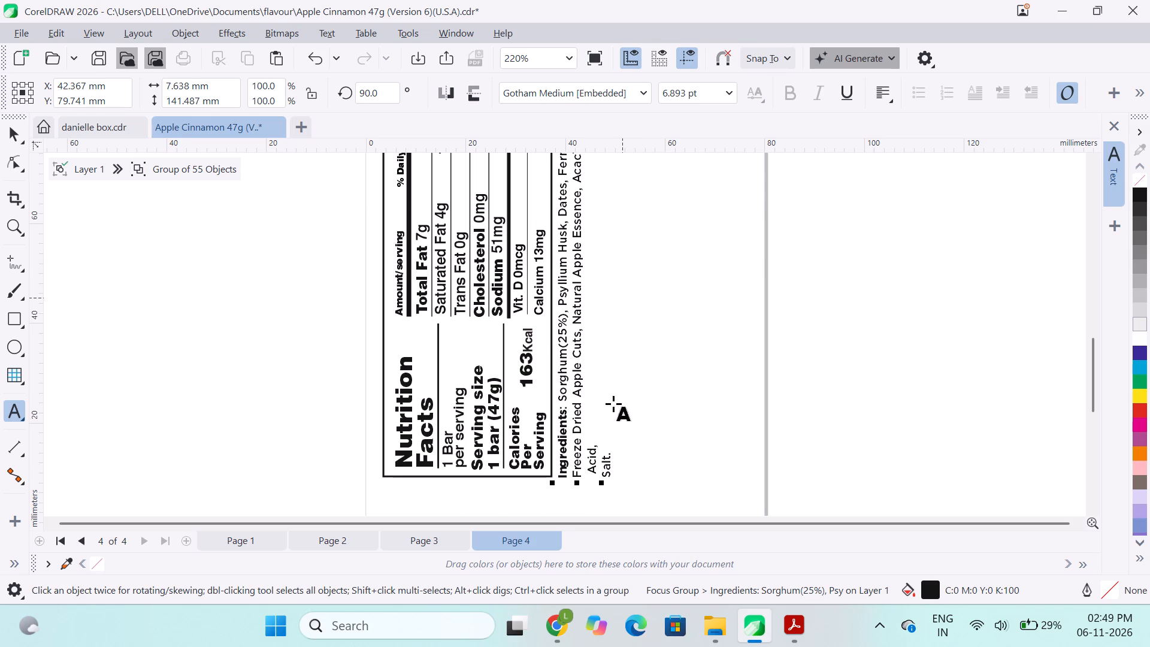
key("Right")
key("BackSpace")
Join "Salt." onto the "Acid," line with a space between them and finish editing the ingredients text.
key("Right")
key("Right")
key("Right")
key("Right")
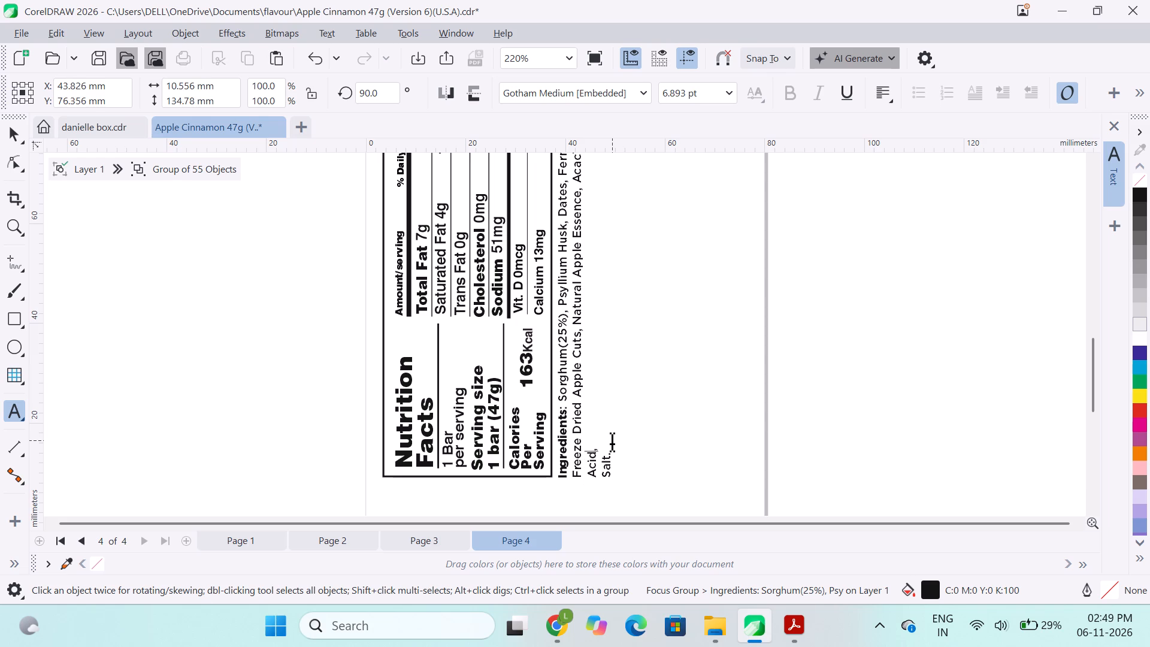
key("Right")
key("Down")
key("Down")
key("Down")
key("Down")
key("Down")
key("Down")
key("Down")
key("Left")
key("Left")
key("Left")
key("Left")
key("Left")
key("Left")
key("Left")
key("Right")
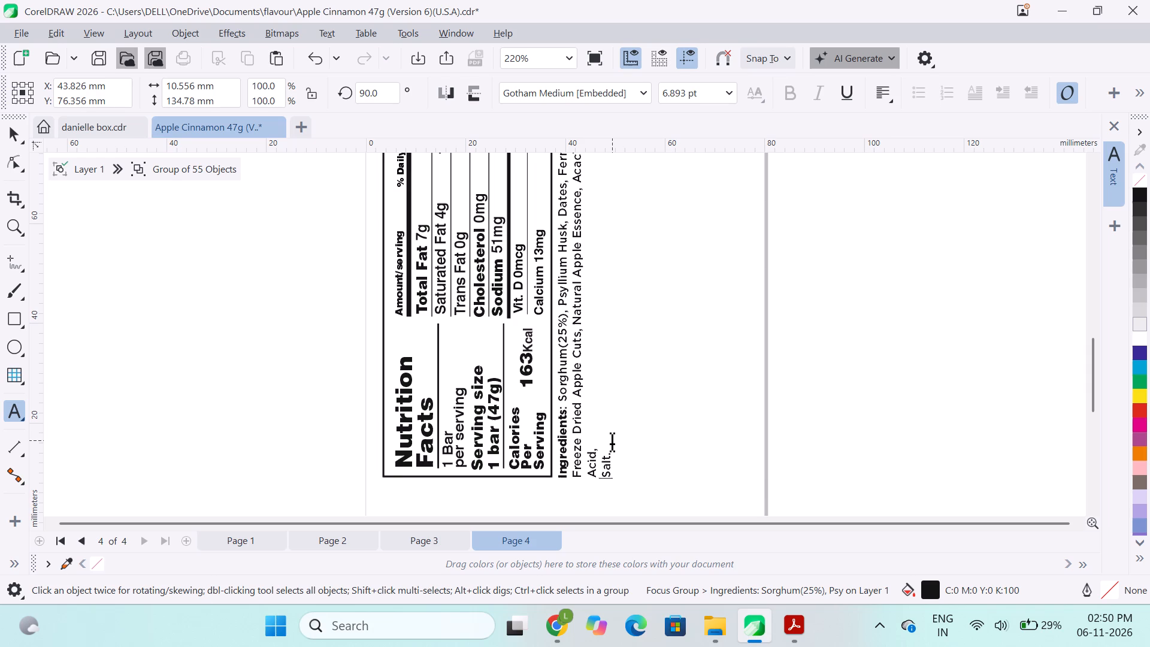
key("BackSpace")
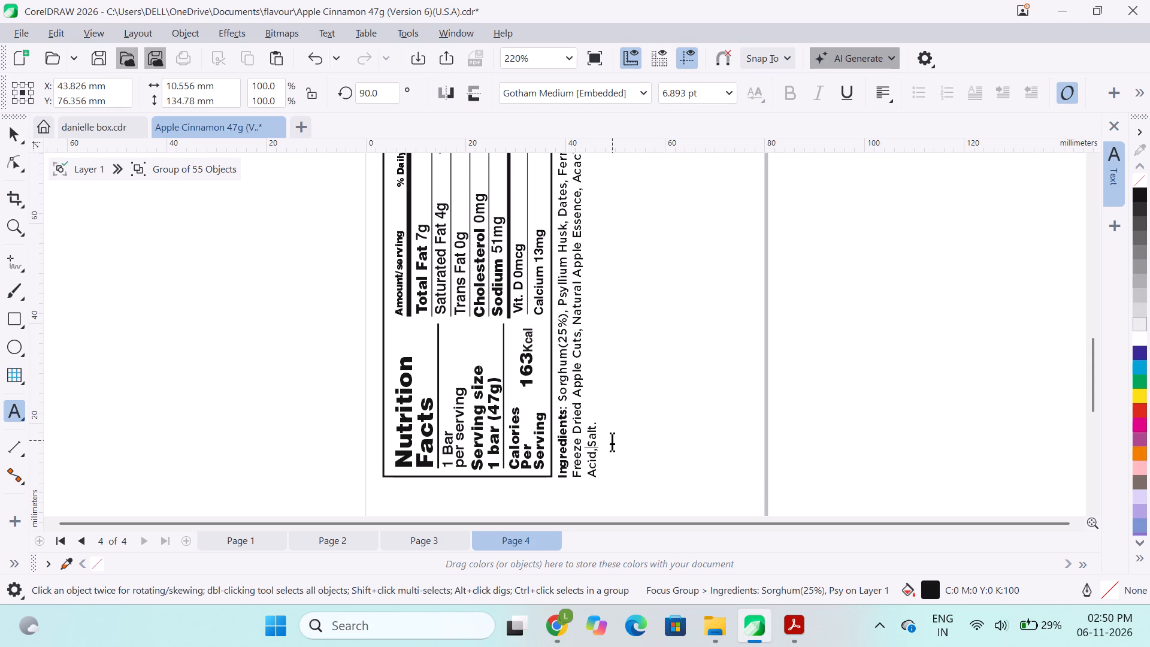
key("space")
scroll(587, 393, "up", 2)
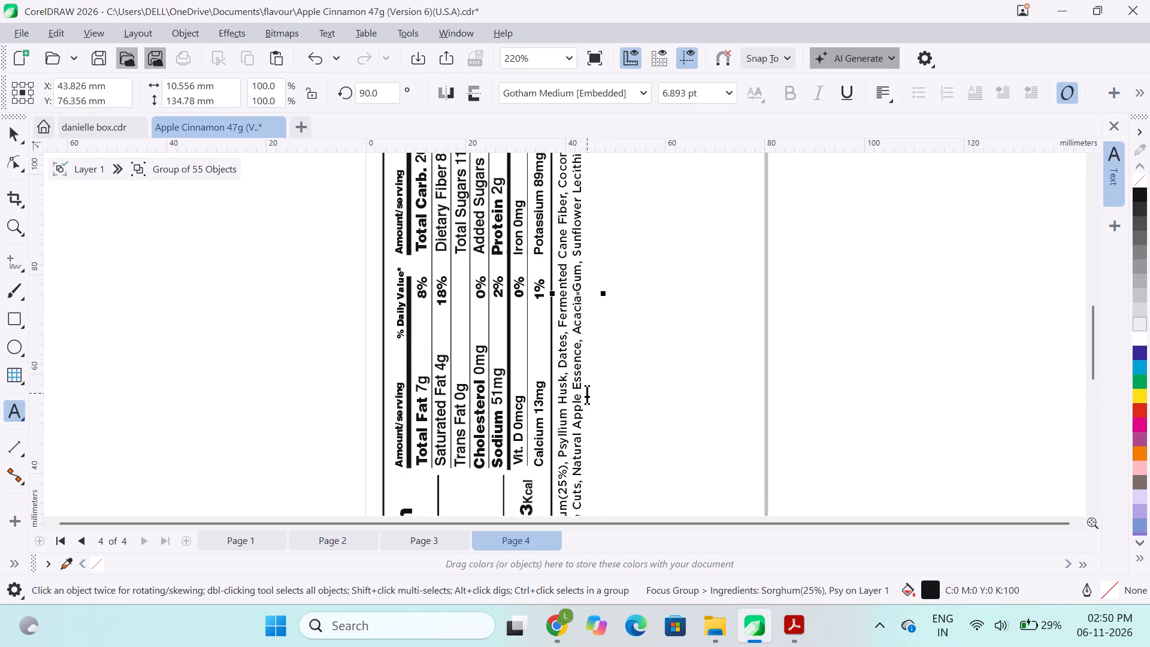
scroll(587, 393, "up", 1)
left_click(321, 352)
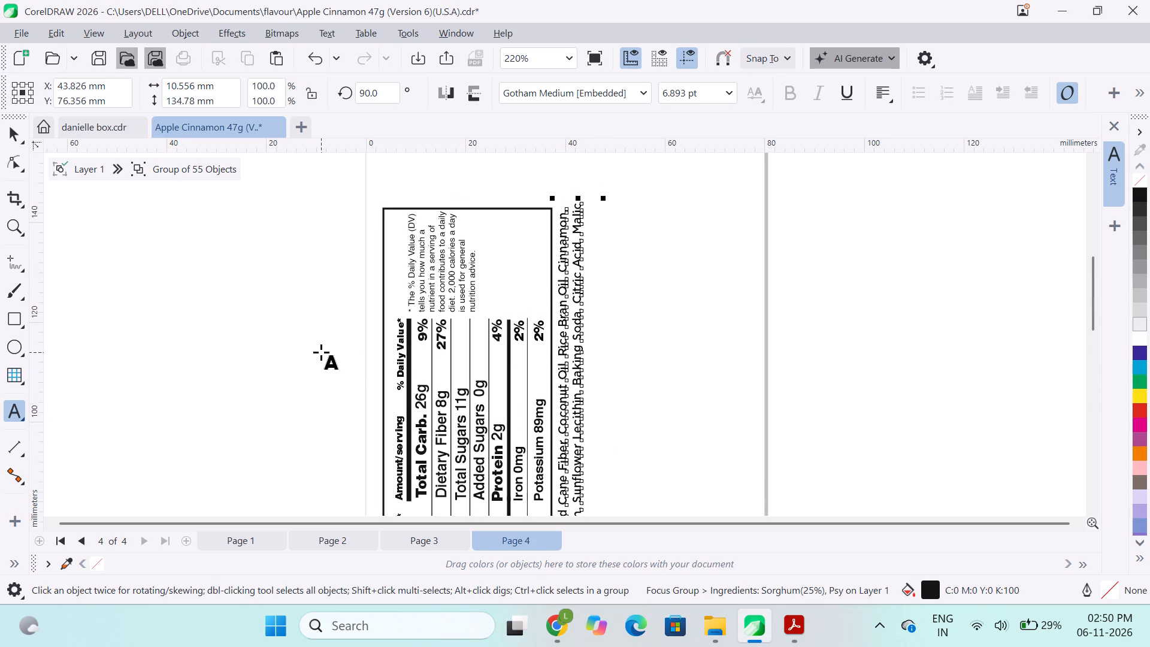
left_click(16, 143)
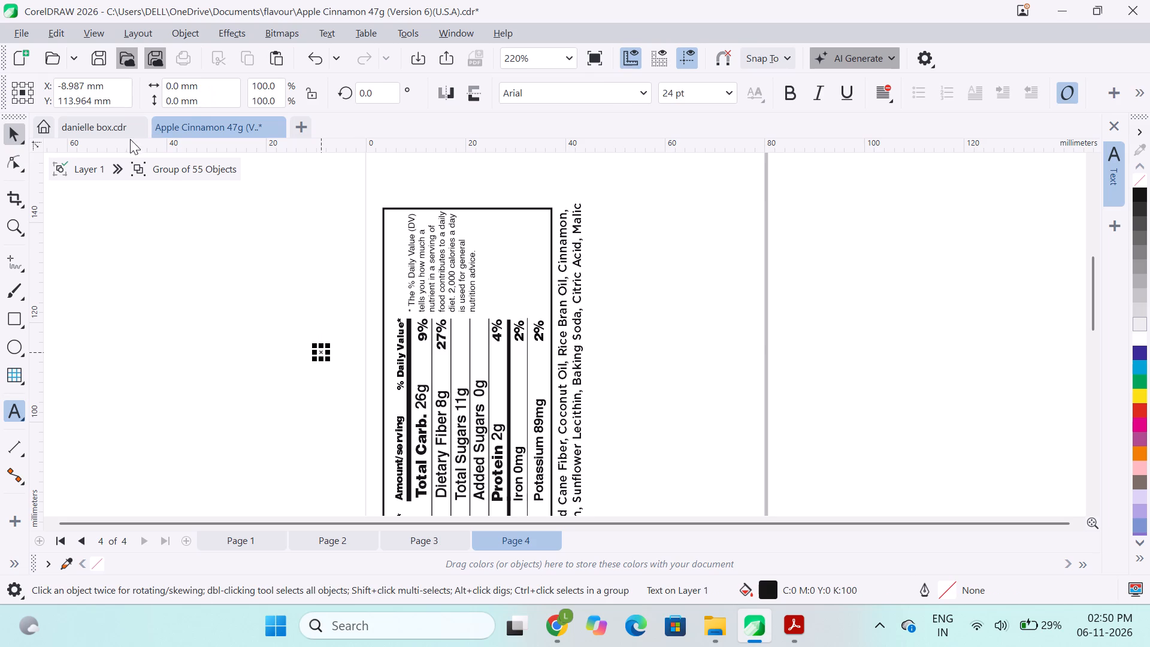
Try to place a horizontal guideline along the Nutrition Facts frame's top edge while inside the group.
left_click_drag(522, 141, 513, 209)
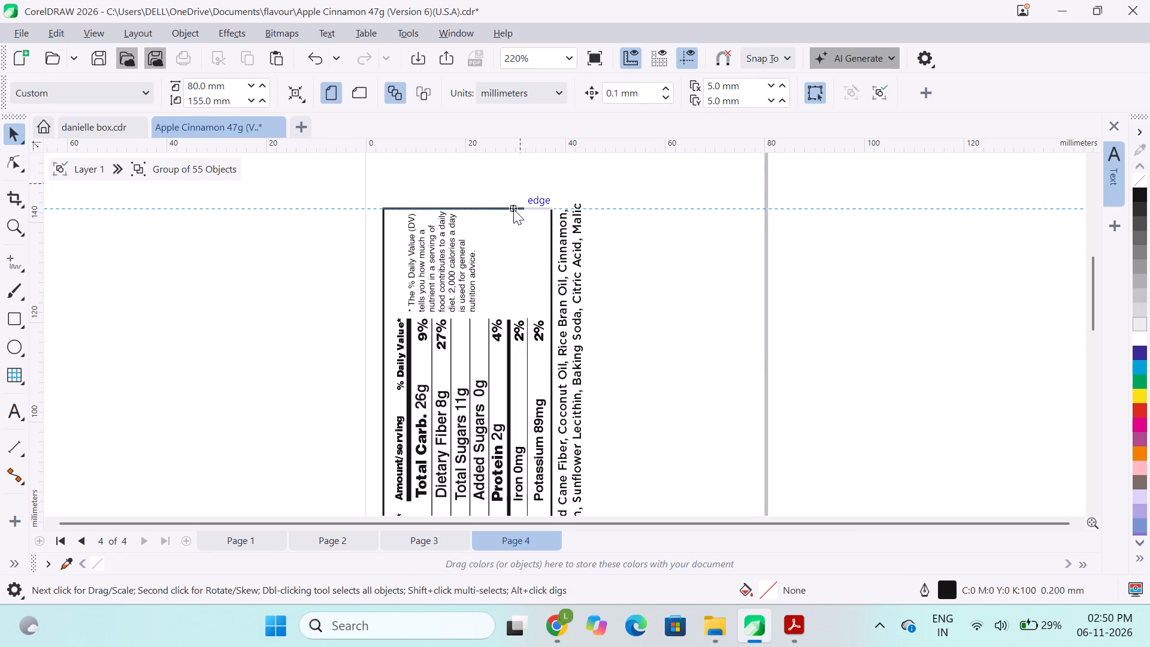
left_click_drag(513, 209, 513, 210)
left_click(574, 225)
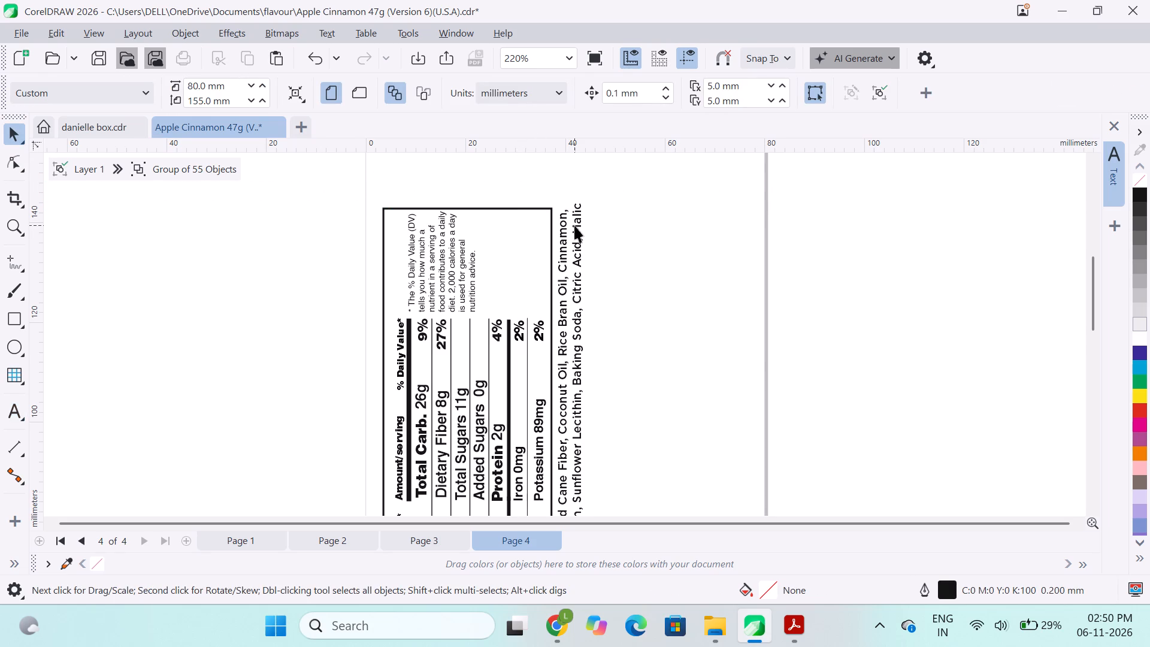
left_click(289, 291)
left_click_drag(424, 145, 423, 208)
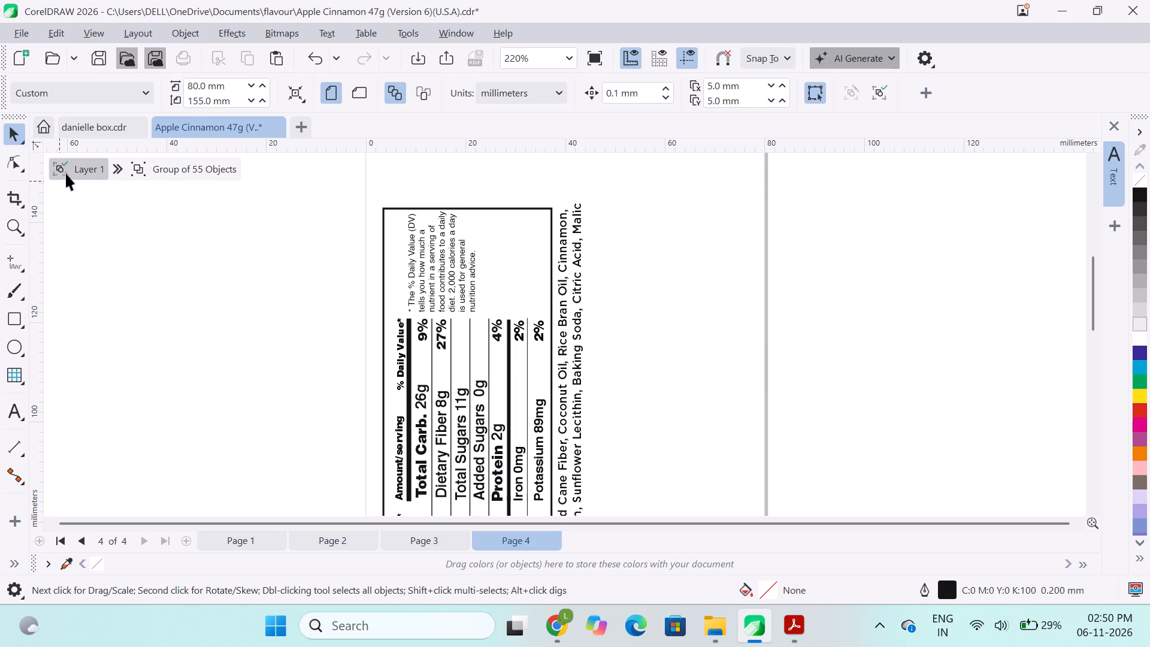
Leave the focused group and return to the Layer 1 level with nothing selected.
left_click(66, 173)
left_click_drag(226, 237, 367, 145)
left_click(200, 361)
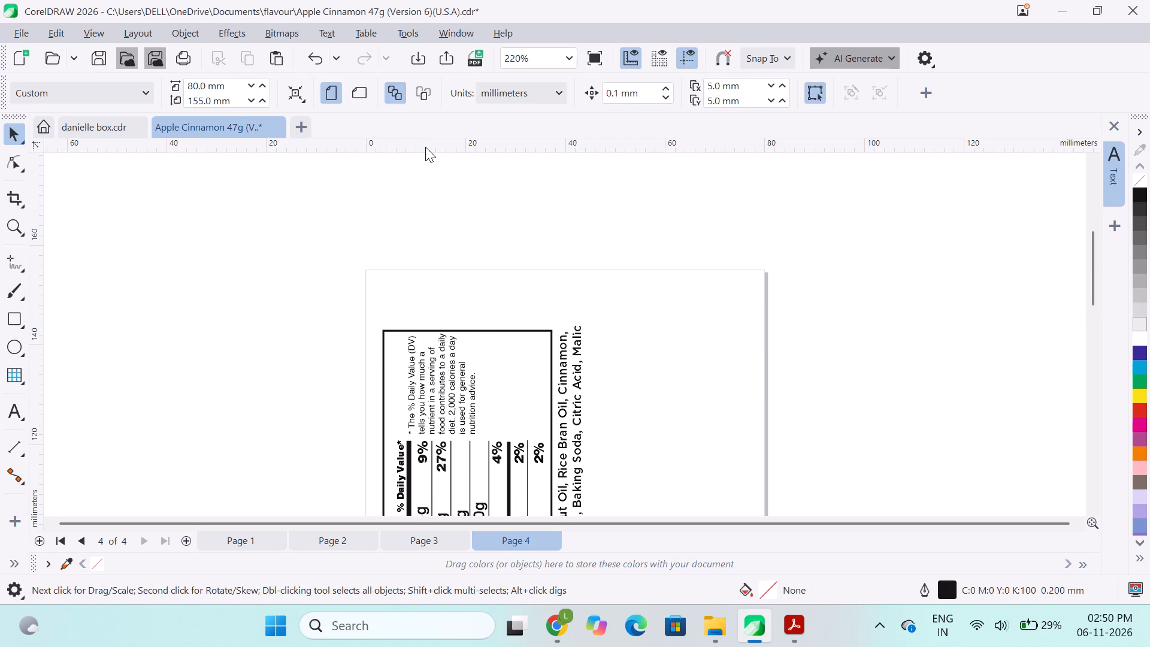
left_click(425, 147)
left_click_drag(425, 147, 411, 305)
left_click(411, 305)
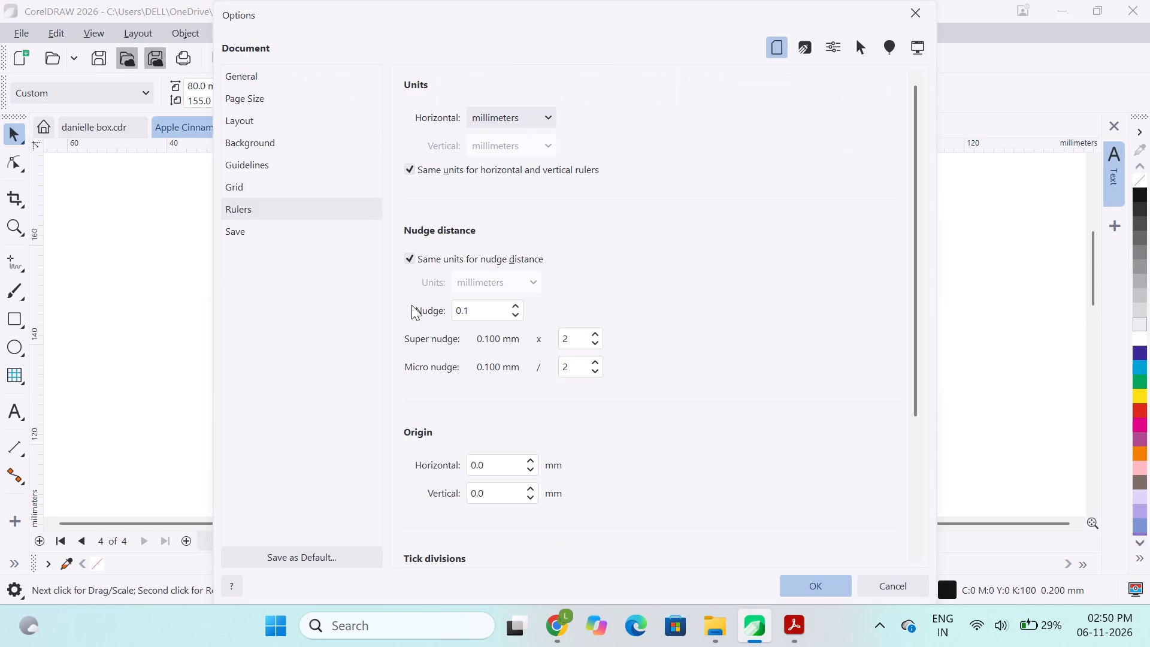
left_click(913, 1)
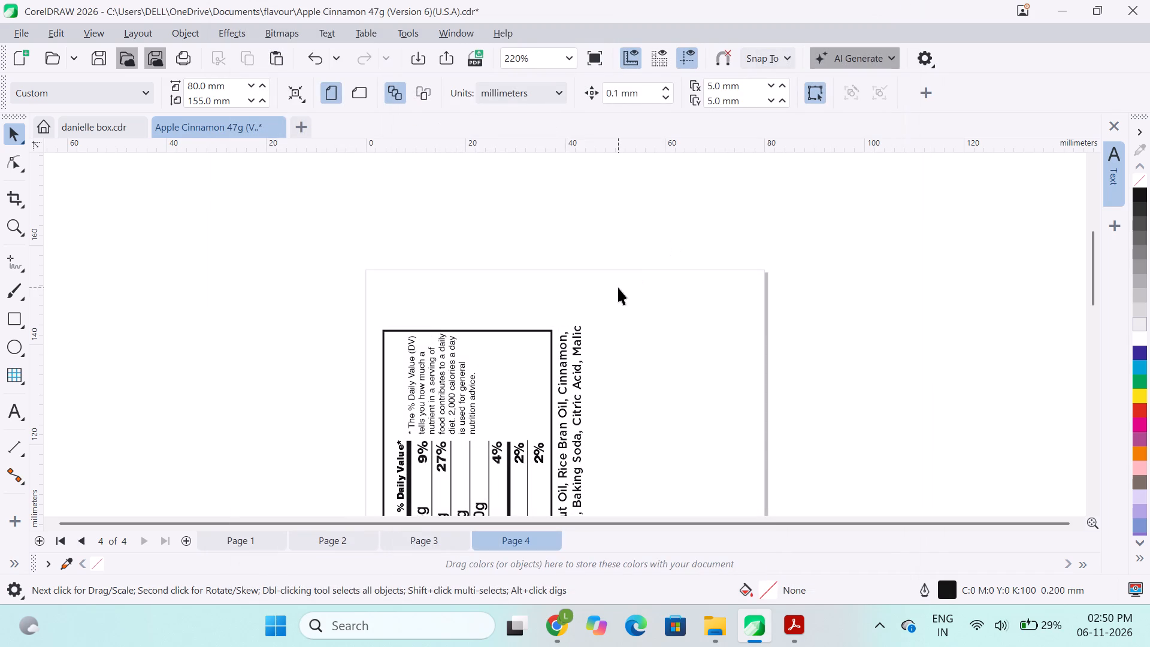
Place a horizontal guideline along the top edge of the Nutrition Facts frame, at about 142.8 mm.
left_click_drag(533, 150, 528, 231)
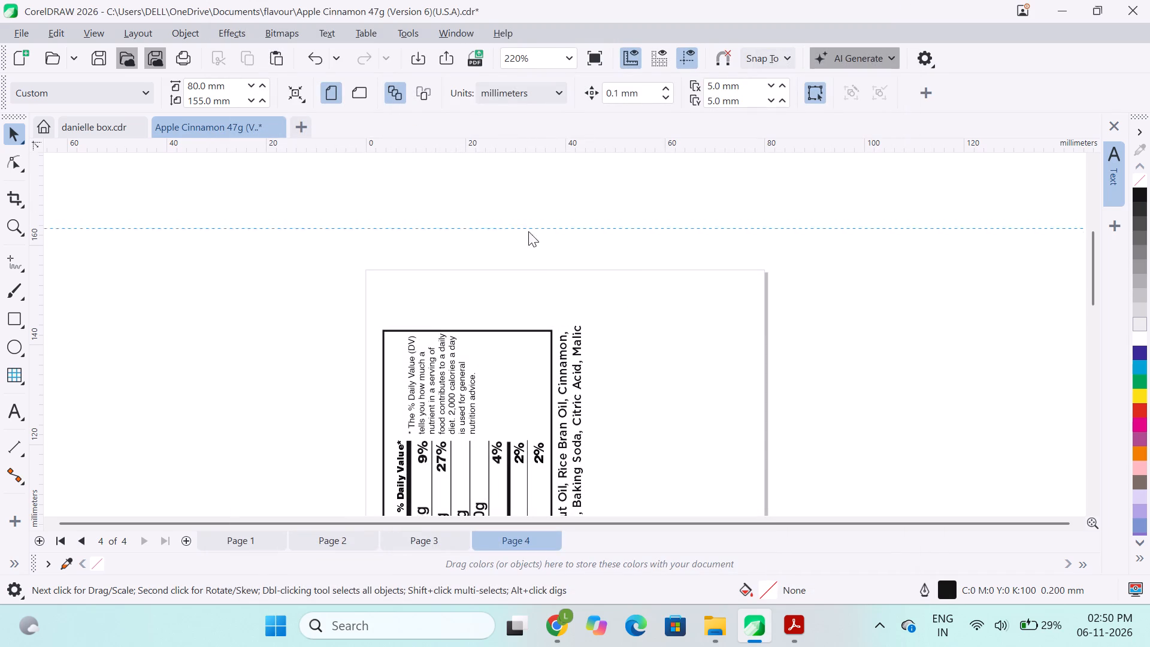
left_click_drag(528, 231, 529, 329)
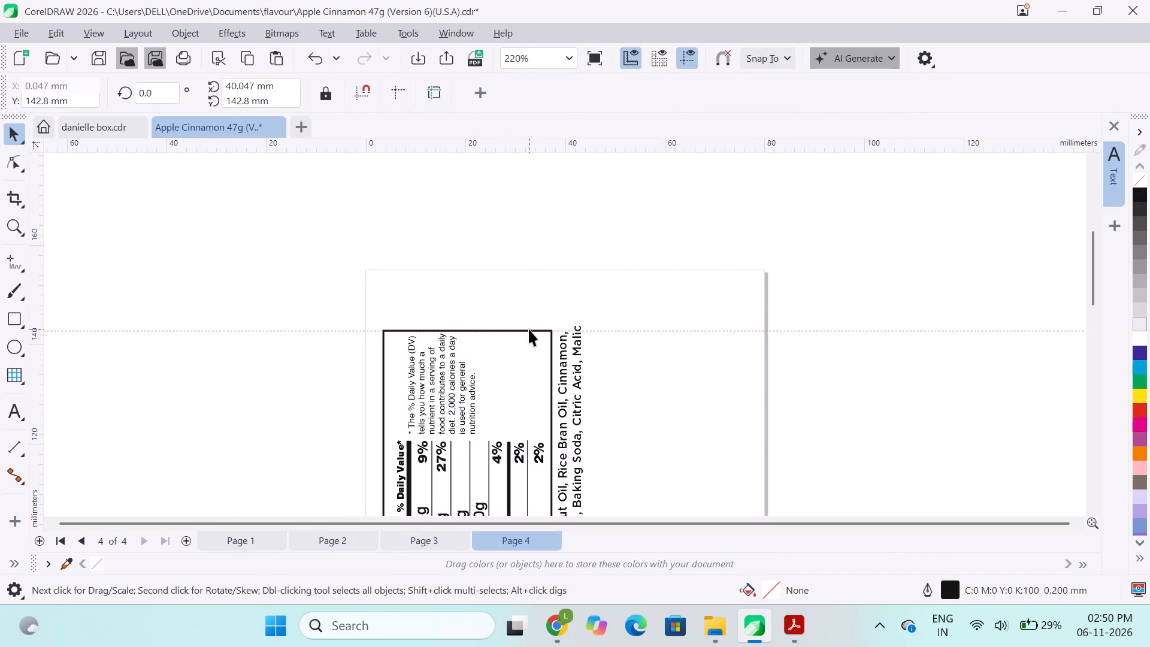
Ungroup the Nutrition Facts and ingredients group on Page 4 and clear the selection.
scroll(655, 319, "up", 4, "ctrl")
scroll(655, 319, "down", 1)
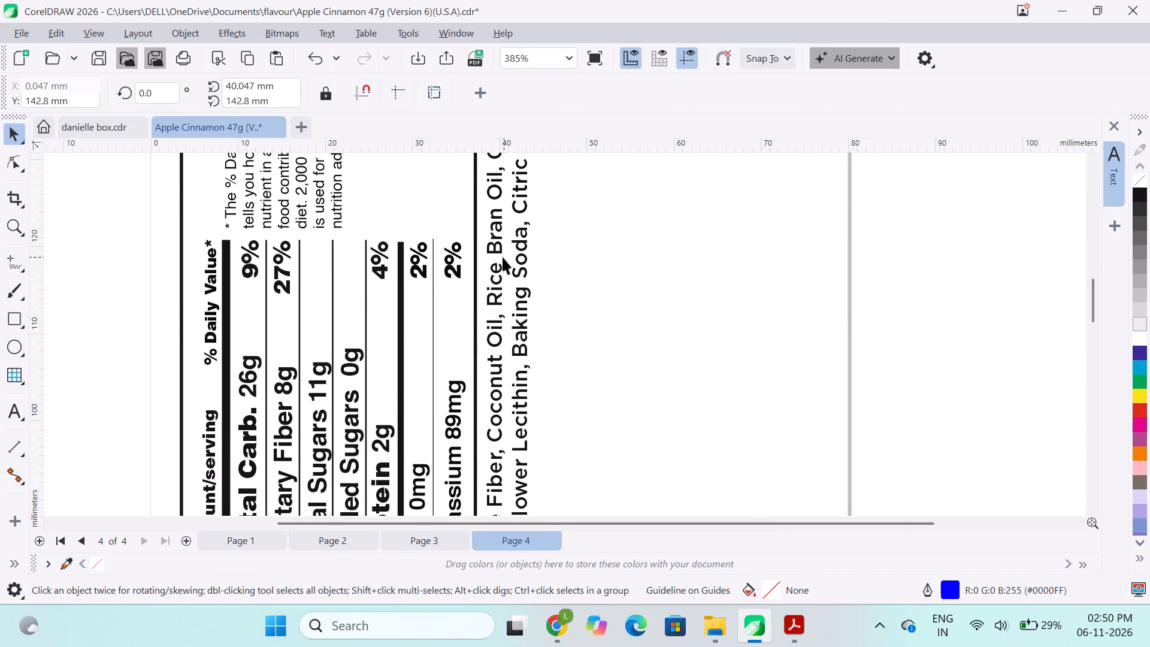
scroll(503, 257, "up", 2)
left_click(503, 257)
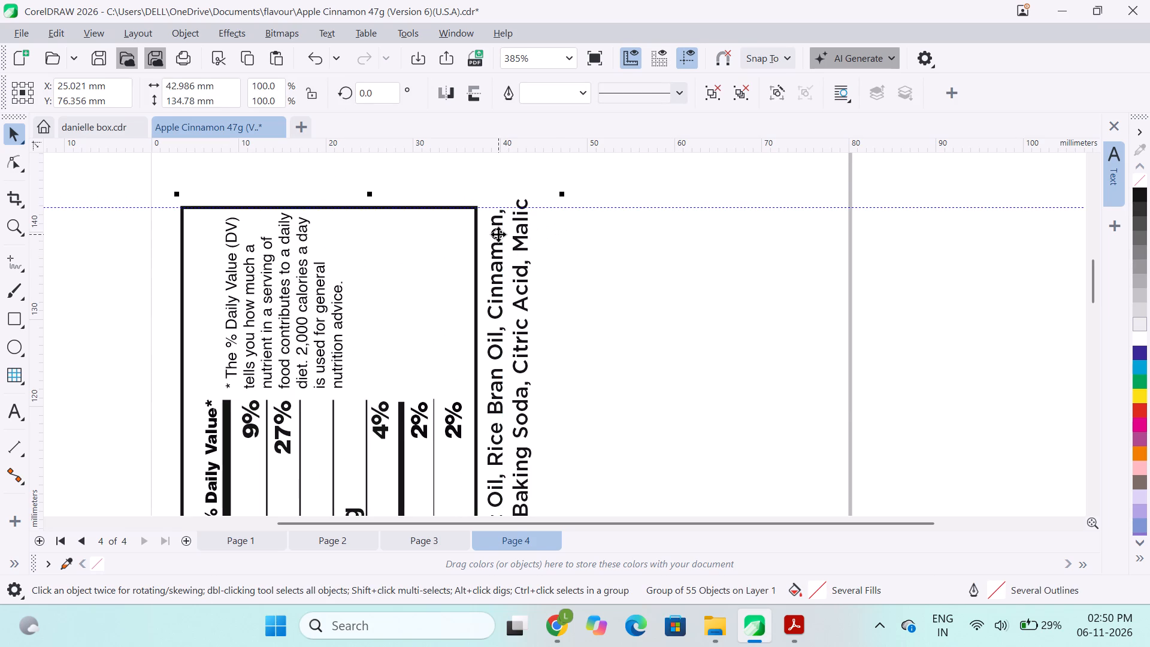
key("ctrl+u")
left_click(915, 257)
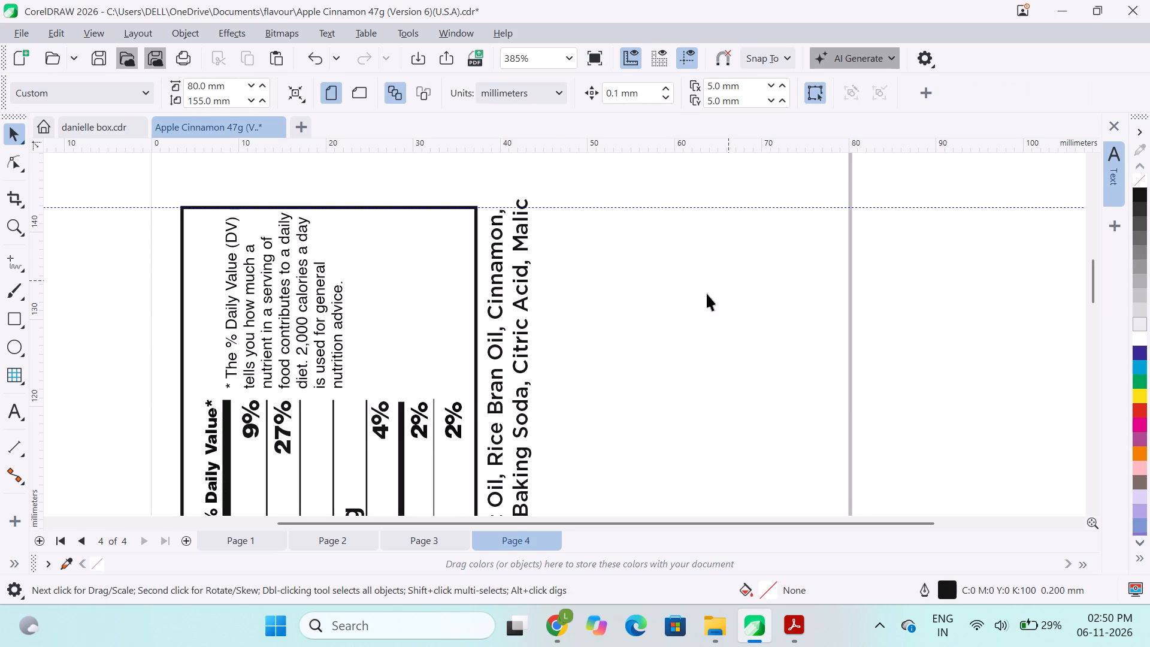
Scale the ingredients text beside the Nutrition Facts frame down proportionally to about 6.74 pt, about 131.9 mm long.
left_click(523, 236)
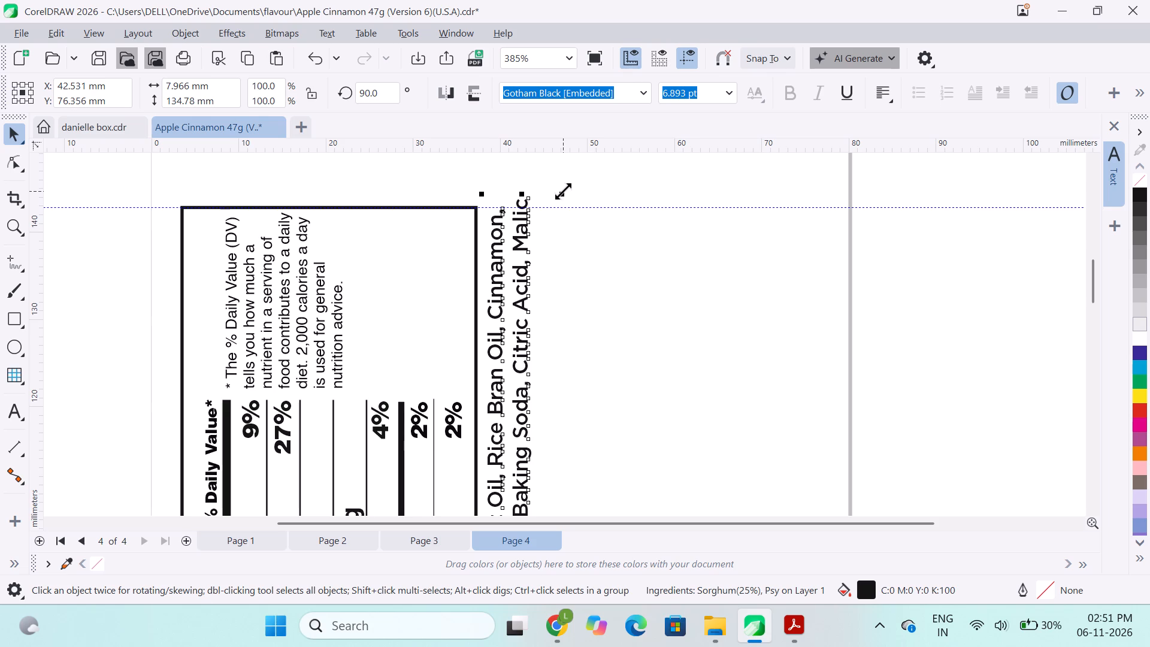
scroll(552, 195, "up", 3, "ctrl")
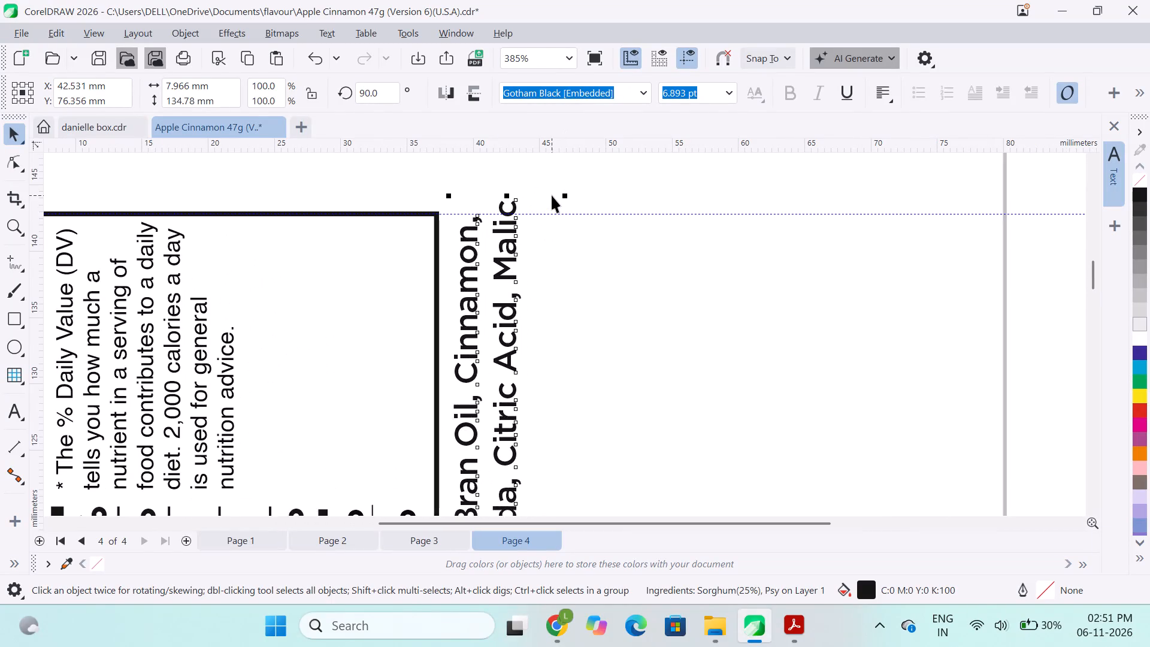
left_click_drag(567, 196, 567, 196)
left_click_drag(567, 196, 565, 184)
Enable snapping to the document grid, baseline grid and guidelines.
left_click(789, 68)
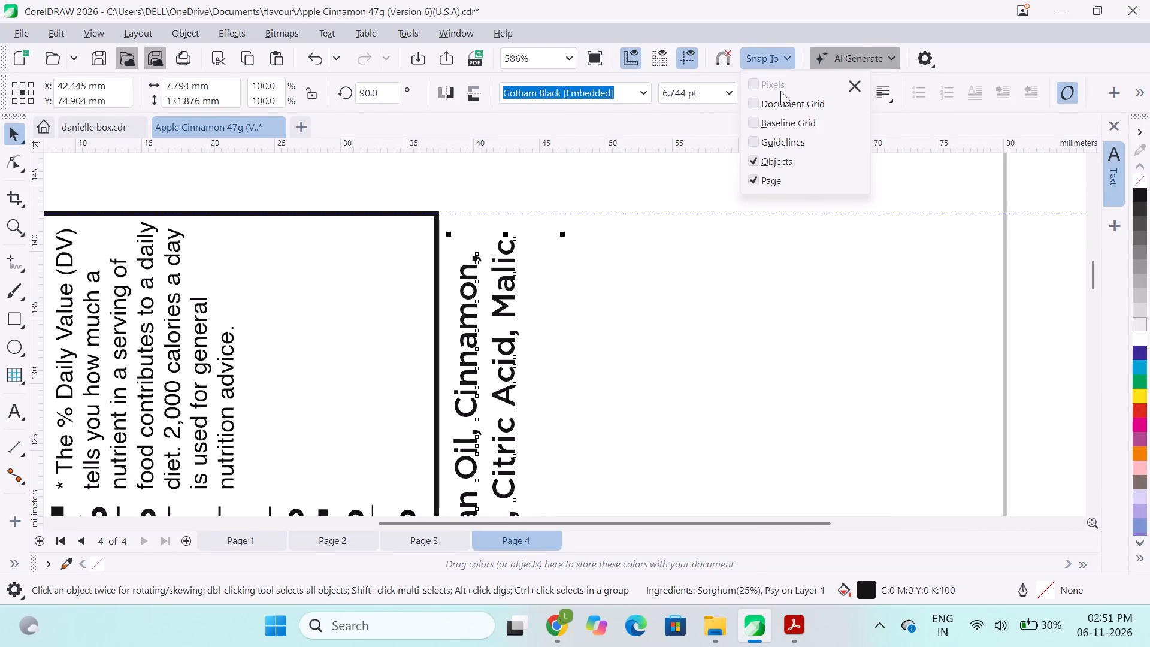
left_click(754, 104)
left_click(753, 123)
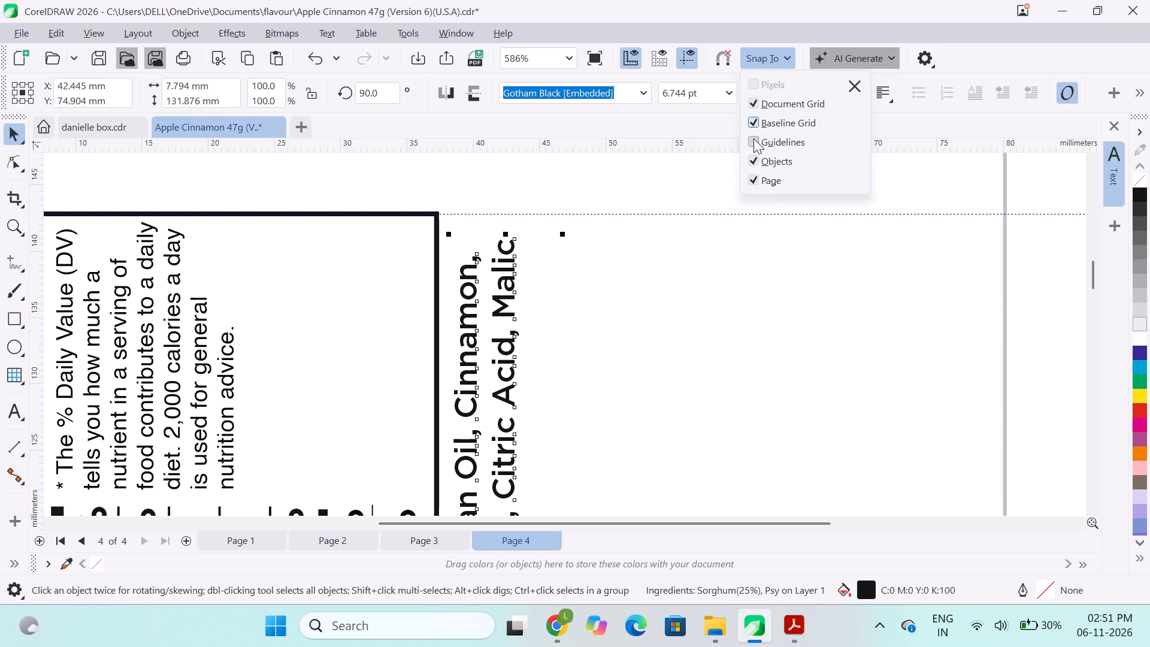
left_click(753, 138)
left_click(660, 184)
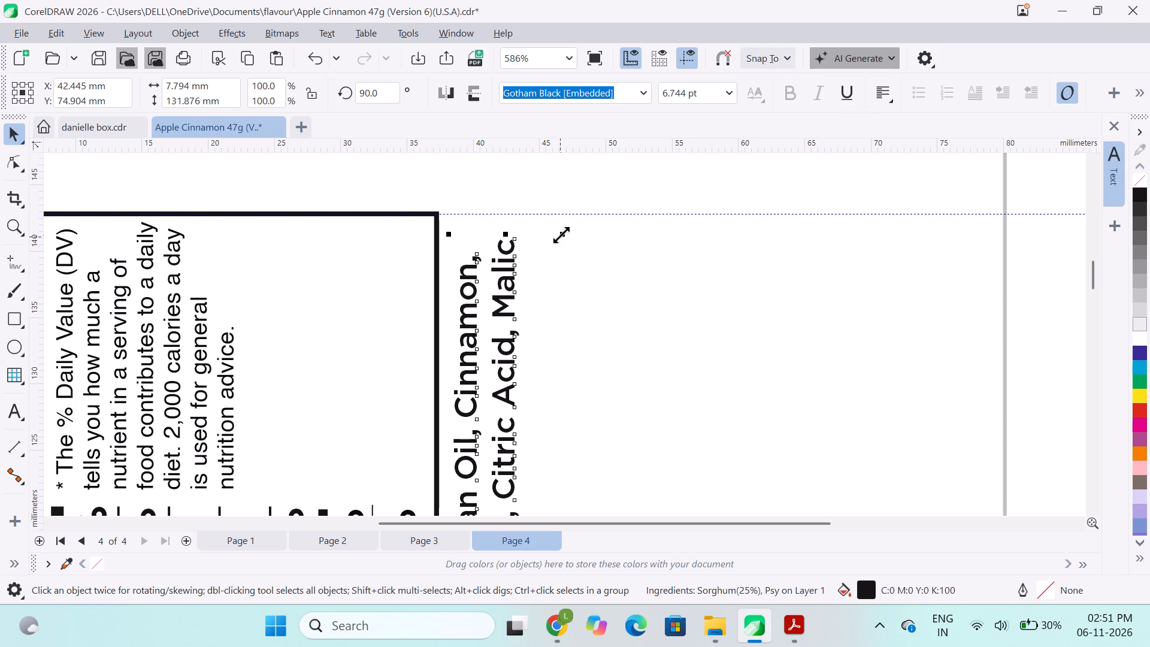
Scale the ingredients text up proportionally until its upper end meets the horizontal guideline, and clear the selection.
left_click_drag(562, 235, 576, 213)
left_click(652, 188)
Examine how the start of the ingredients text lines up with the Nutrition Facts frame's bottom edge.
scroll(652, 188, "down", 1)
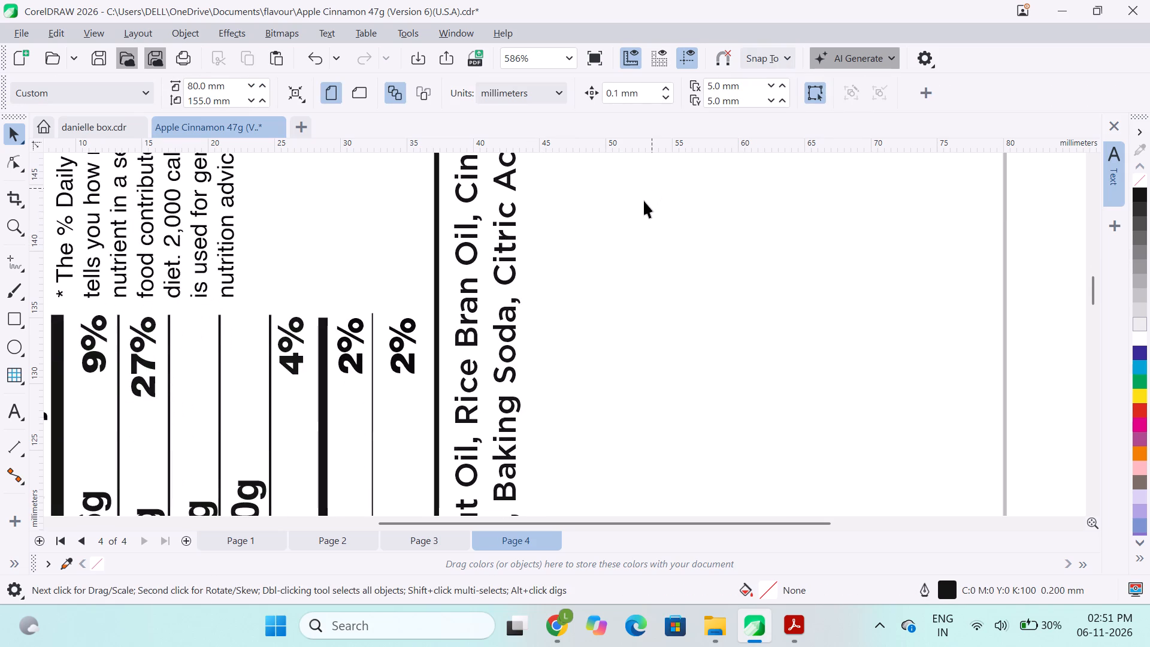
scroll(634, 216, "down", 5, "ctrl")
scroll(627, 226, "down", 5)
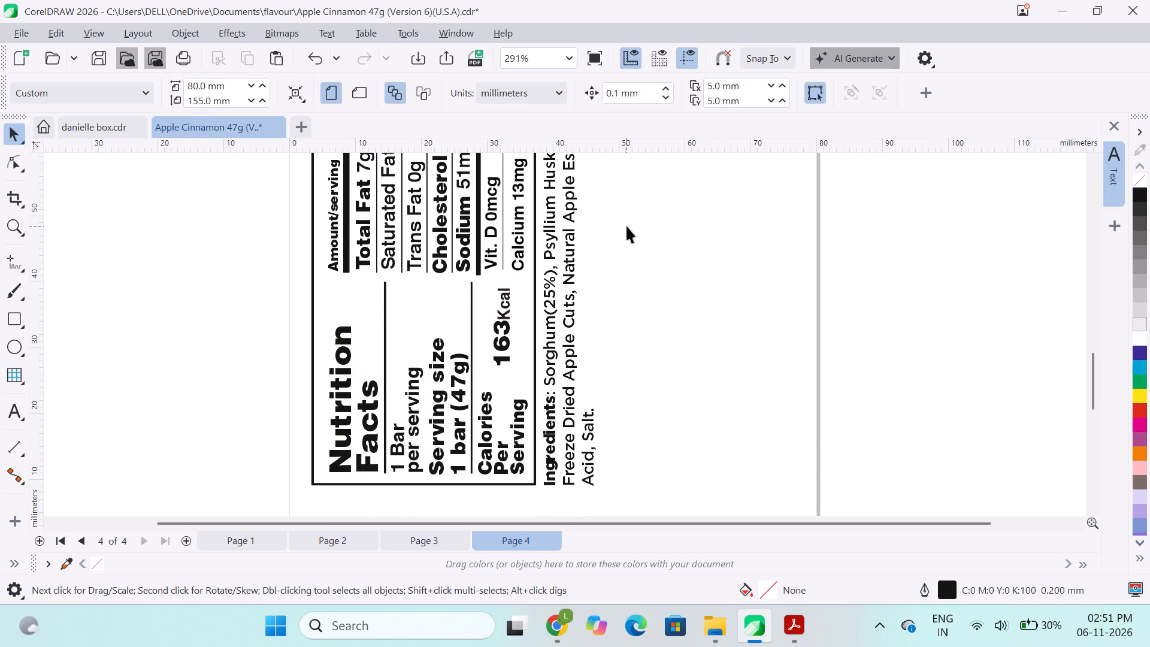
scroll(560, 470, "up", 2, "ctrl")
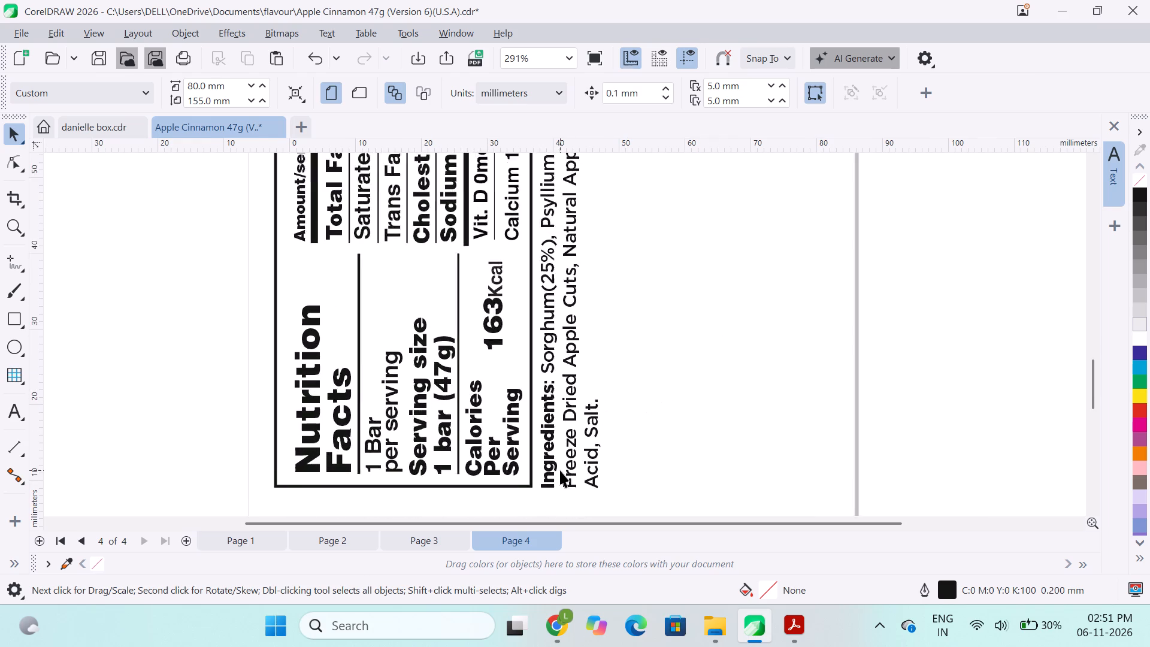
scroll(560, 470, "up", 1, "ctrl")
scroll(560, 470, "down", 5, "ctrl")
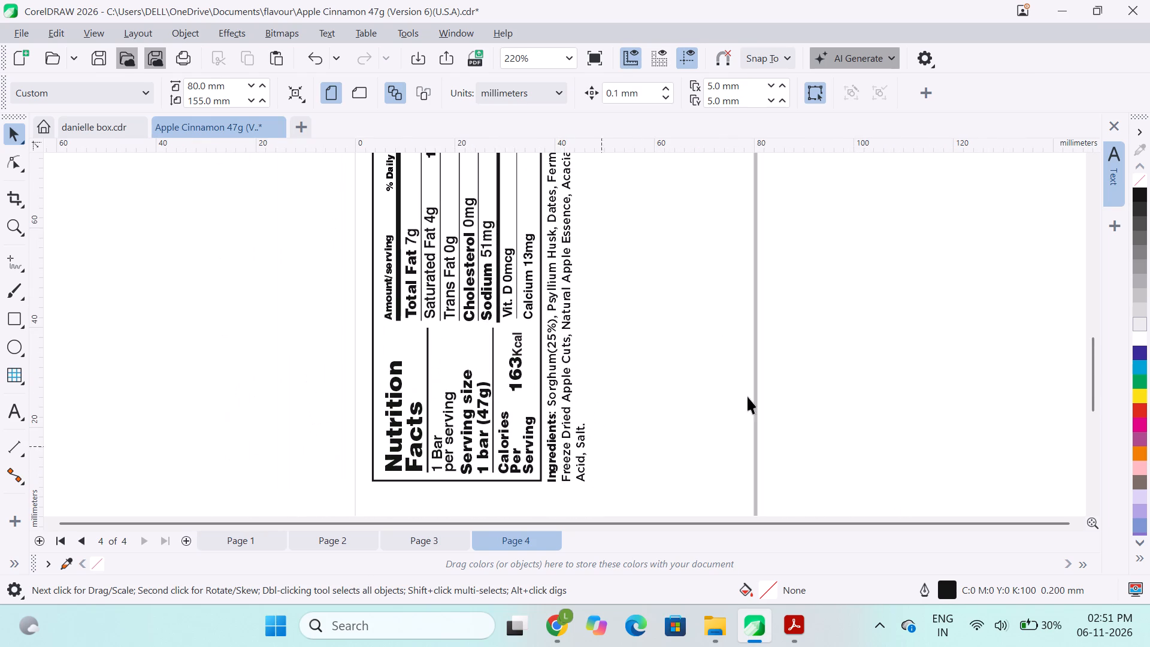
left_click(861, 361)
scroll(860, 361, "down", 4, "ctrl")
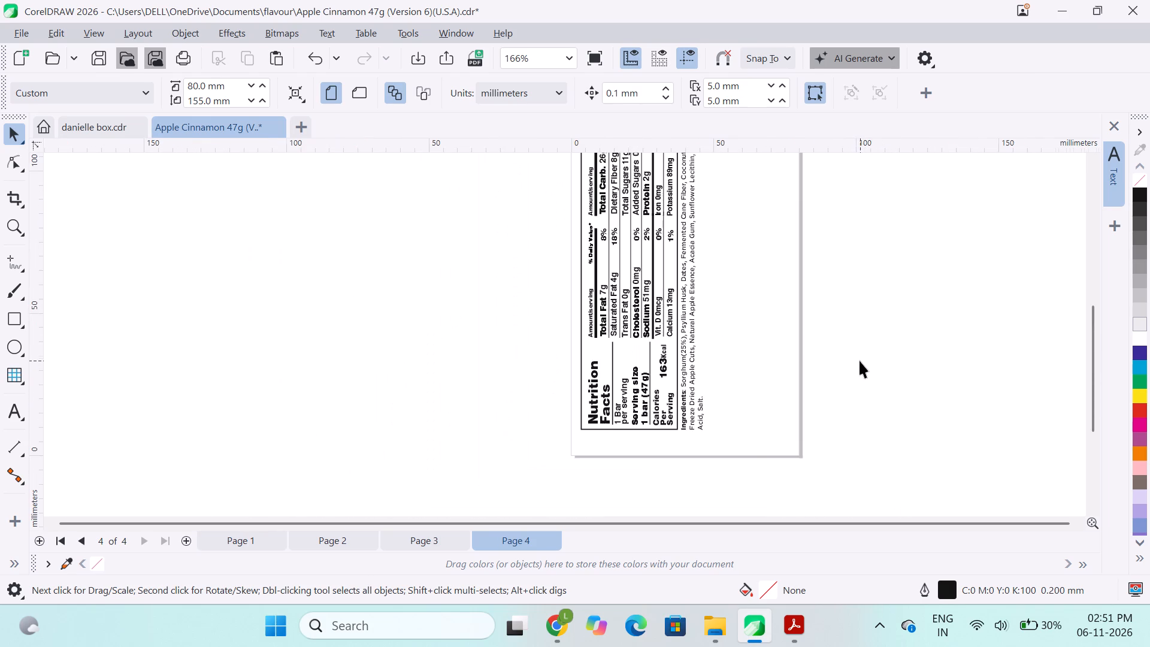
Save the Apple Cinnamon 47g (Version 6)(U.S.A) drawing.
key("ctrl+s")
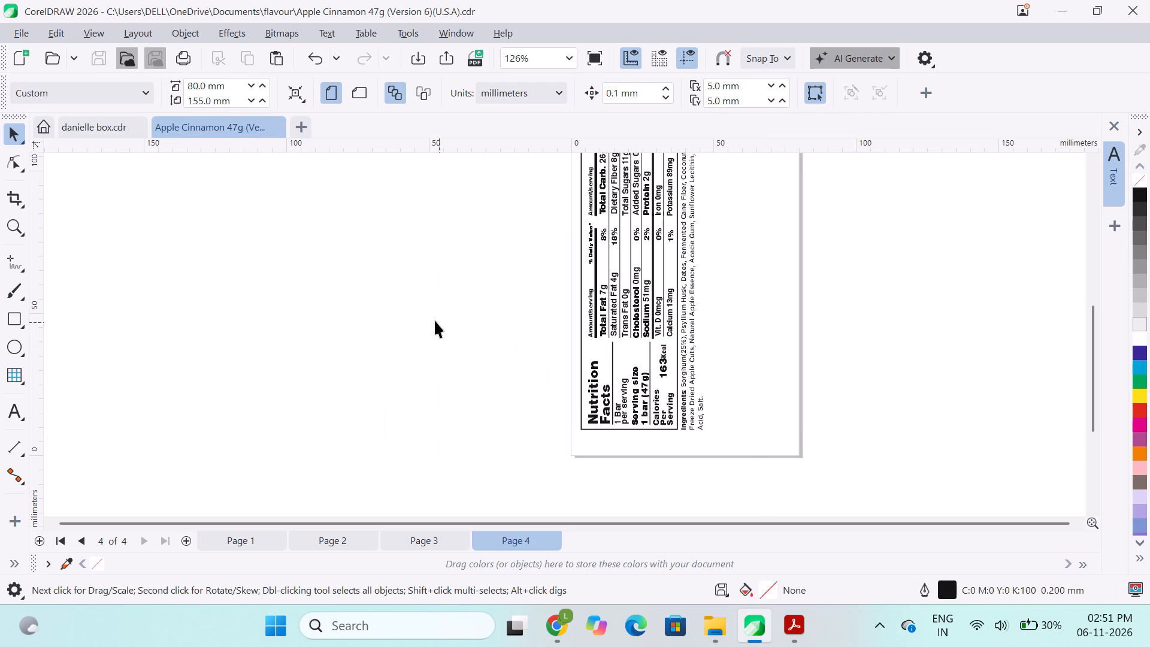
left_click(432, 319)
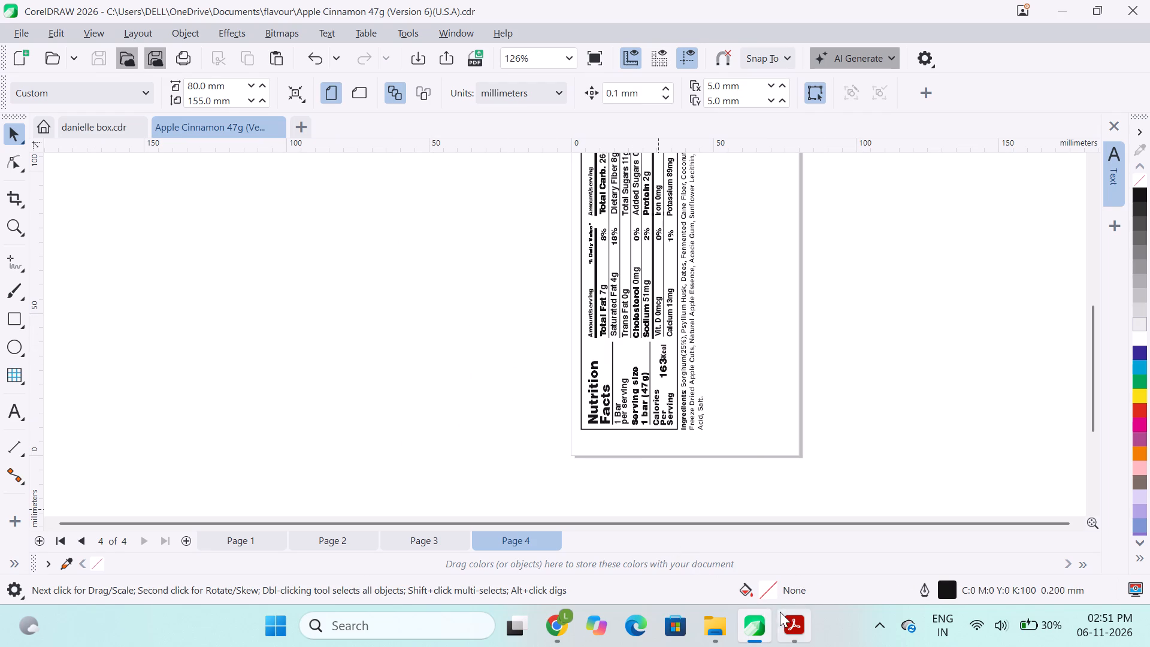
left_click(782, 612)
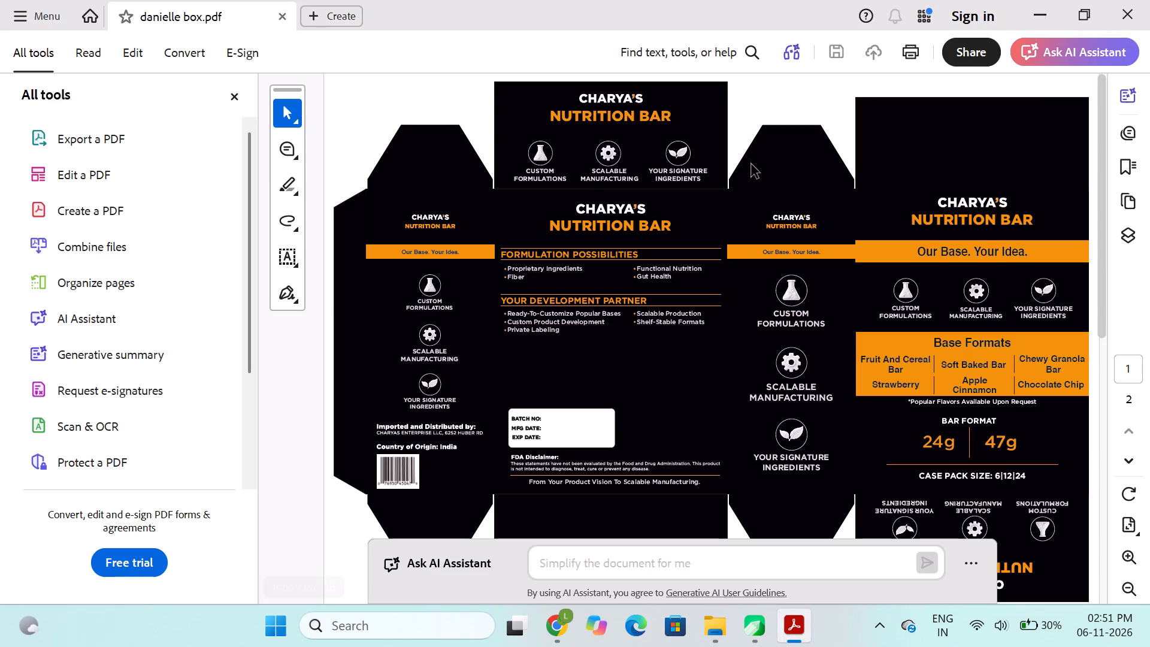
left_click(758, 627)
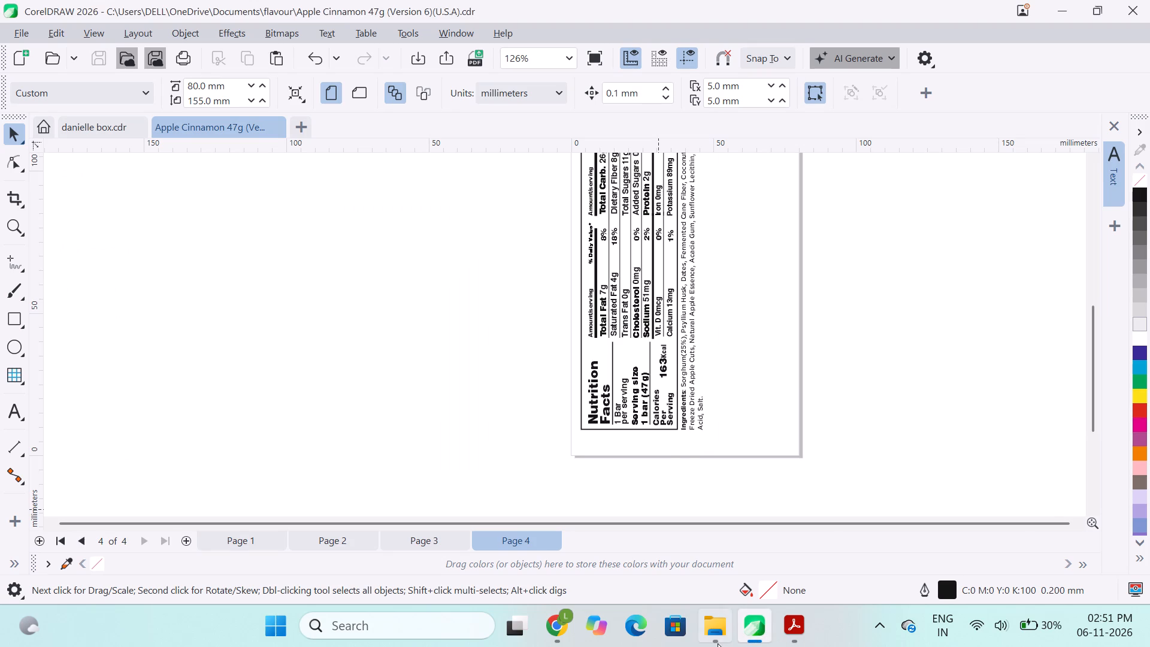
Switch to File Explorer and delete the existing Apple Cinnamon 47g (Version 6)(U.S.A) PDF from the flavour folder.
left_click(718, 643)
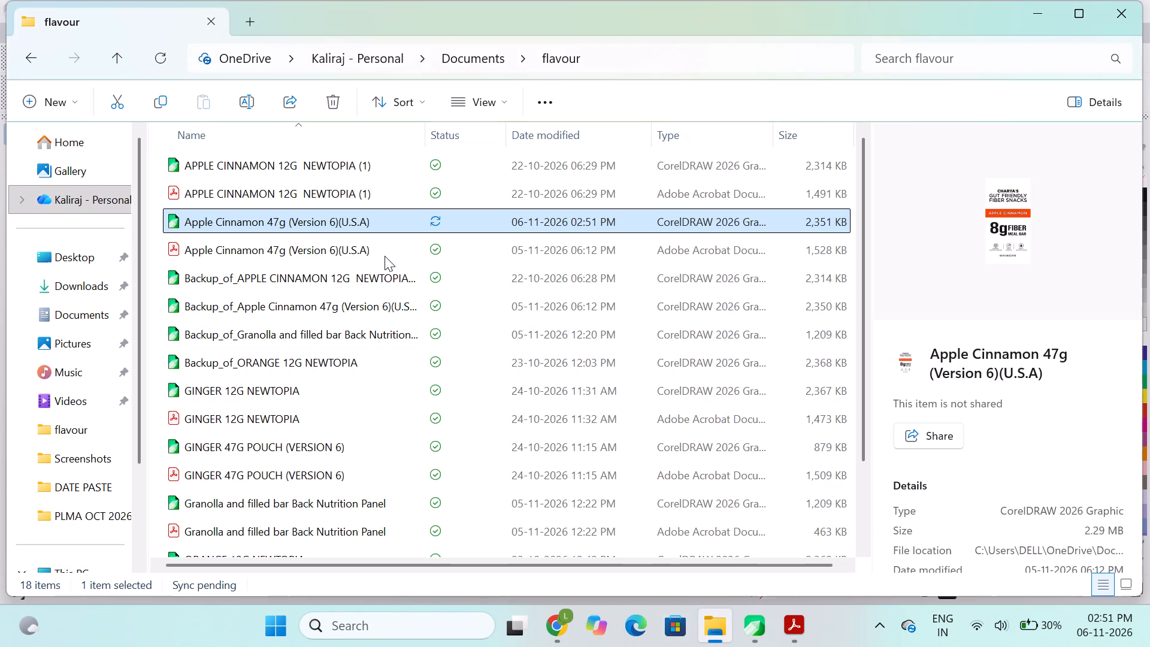
left_click(385, 256)
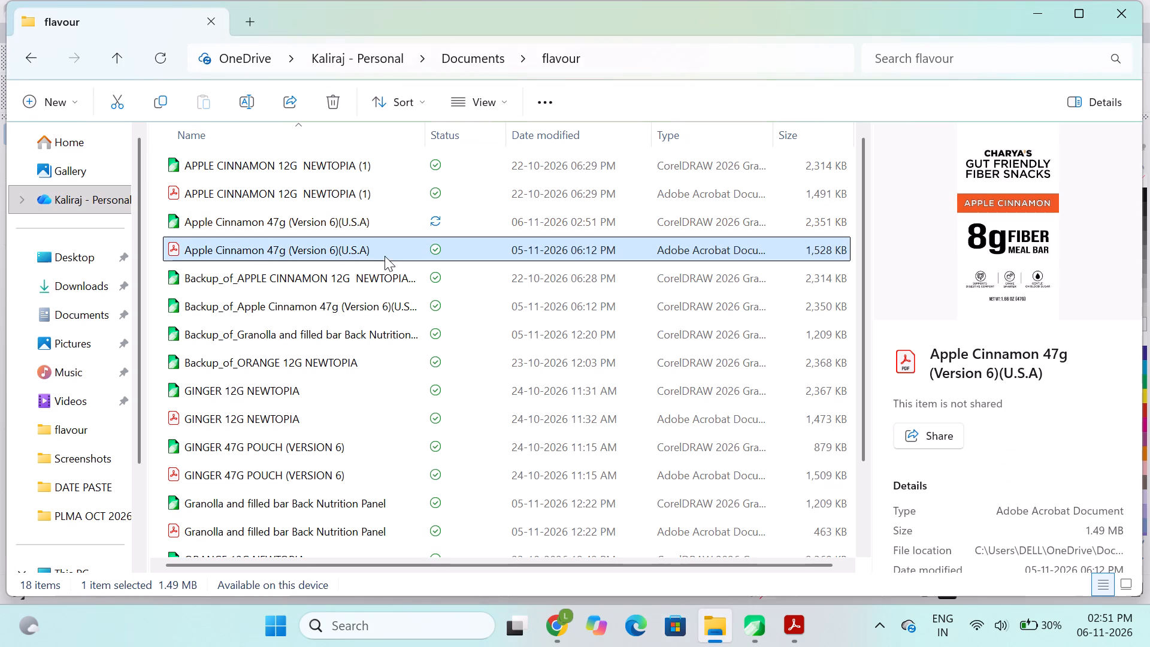
key("Delete")
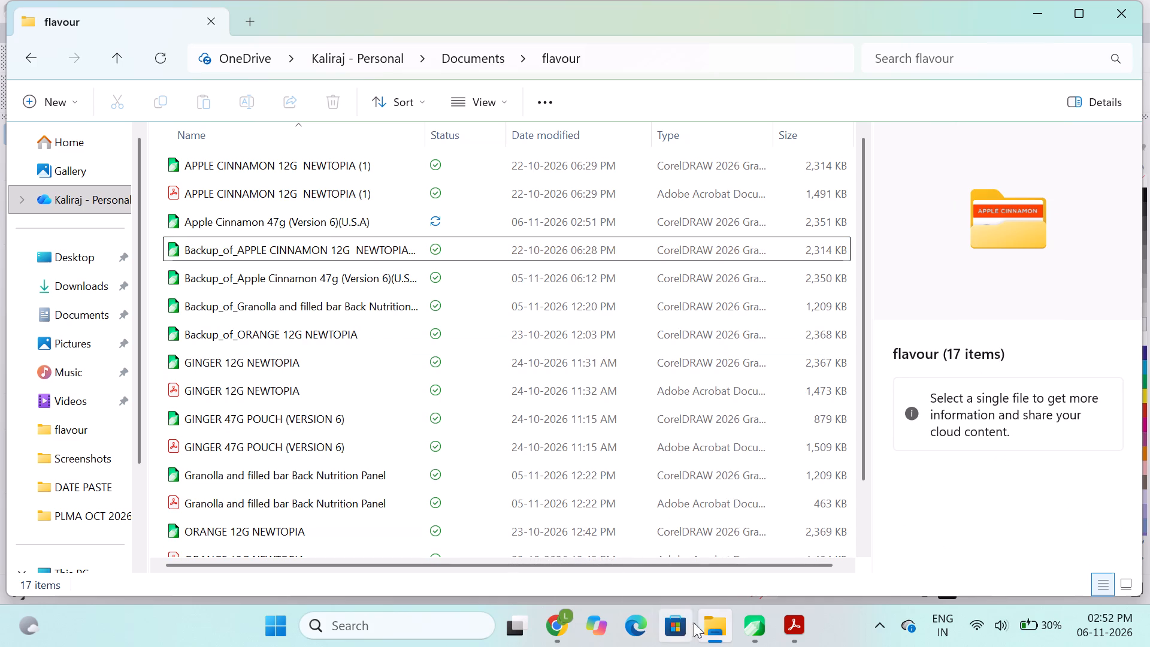
Return to CorelDRAW and save the drawing as a PDF named Apple Cinnamon 47g (Version 6)(U.S.A) in the flavour folder.
left_click(755, 621)
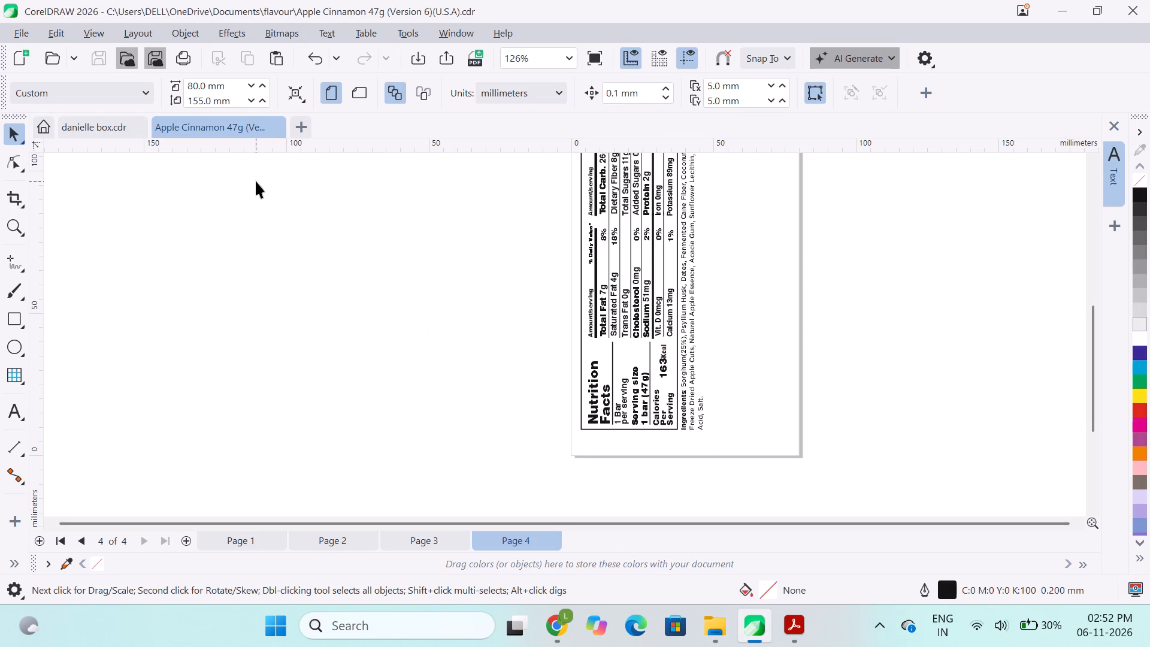
scroll(273, 264, "up", 3)
key("ctrl+s")
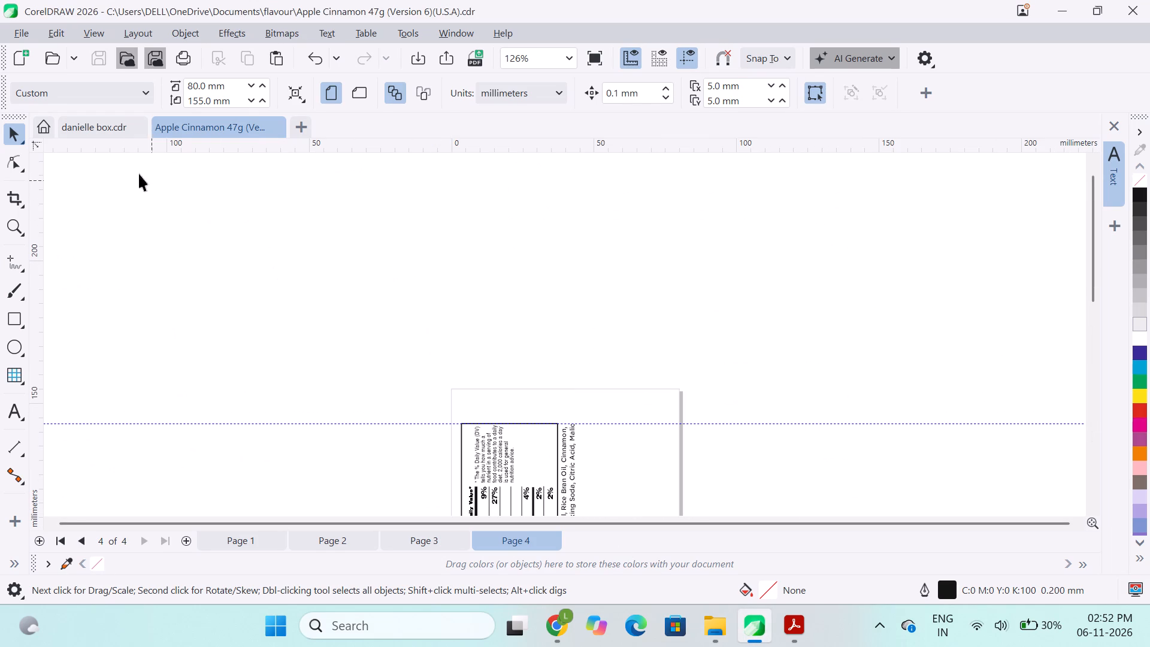
left_click(27, 34)
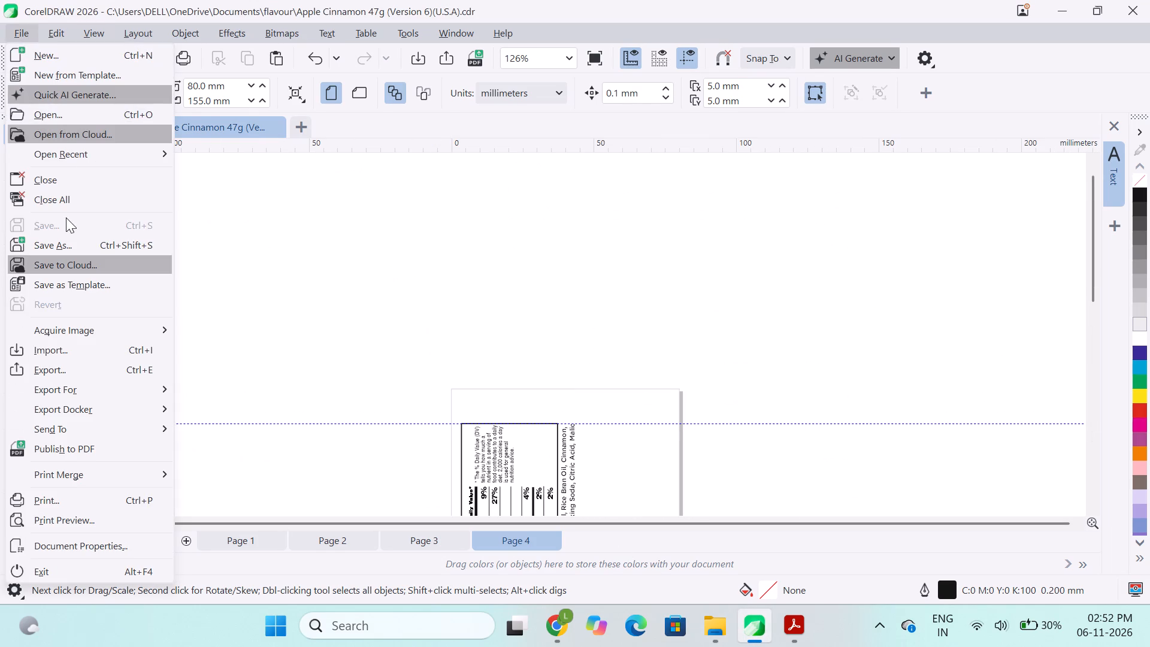
left_click(65, 244)
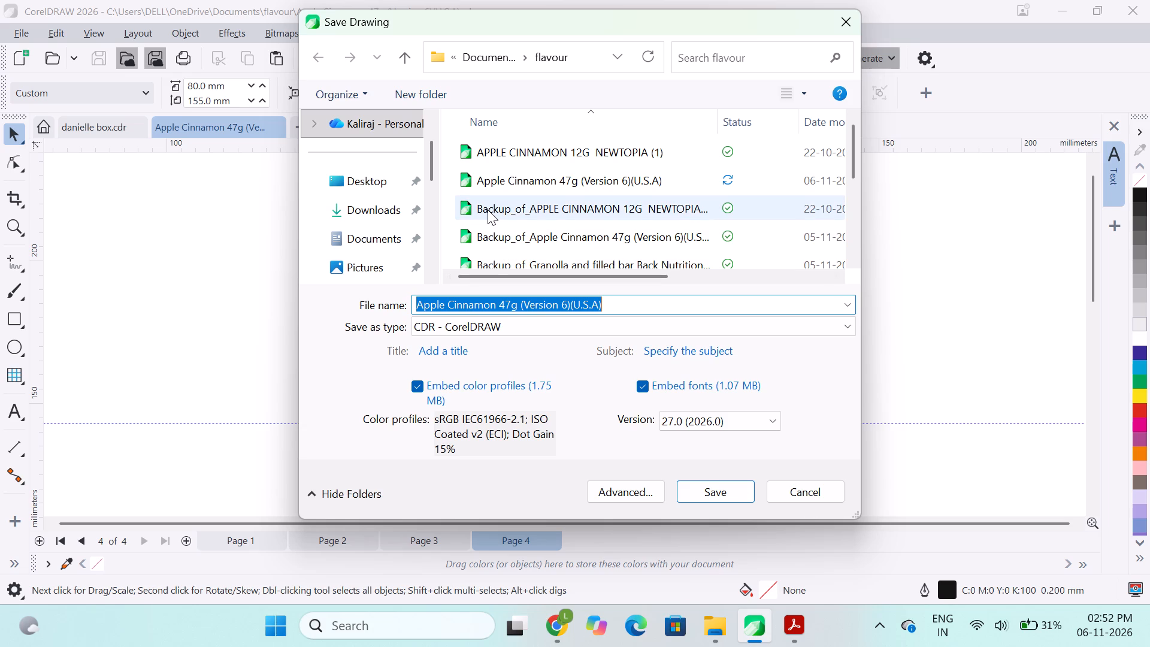
left_click(604, 331)
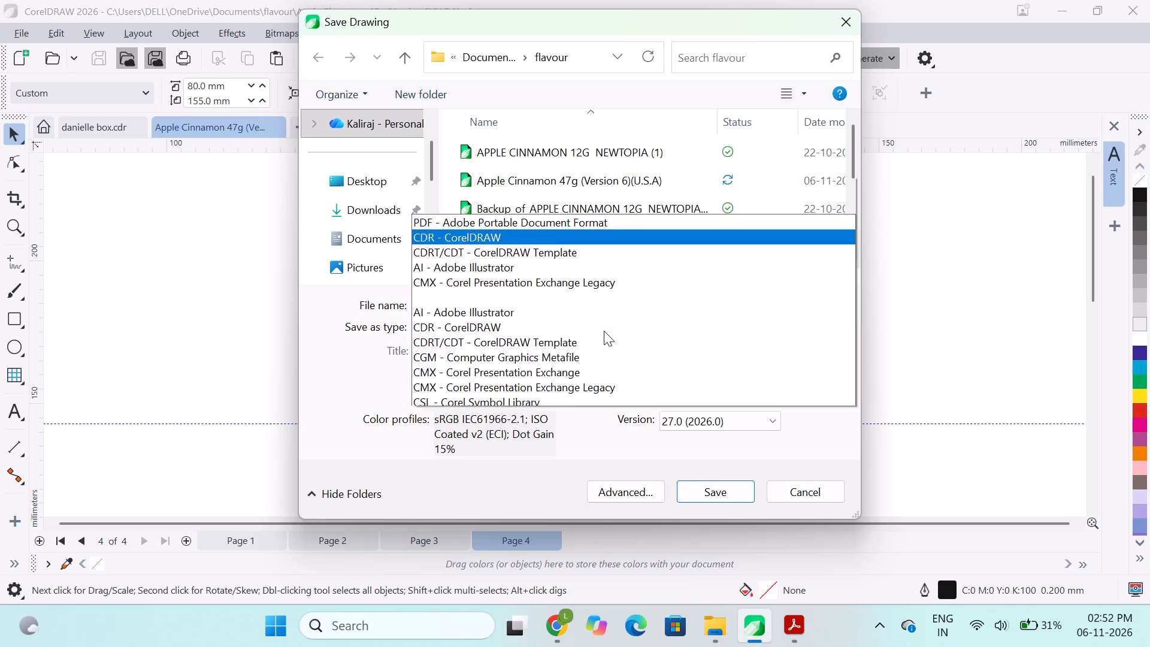
left_click(528, 10)
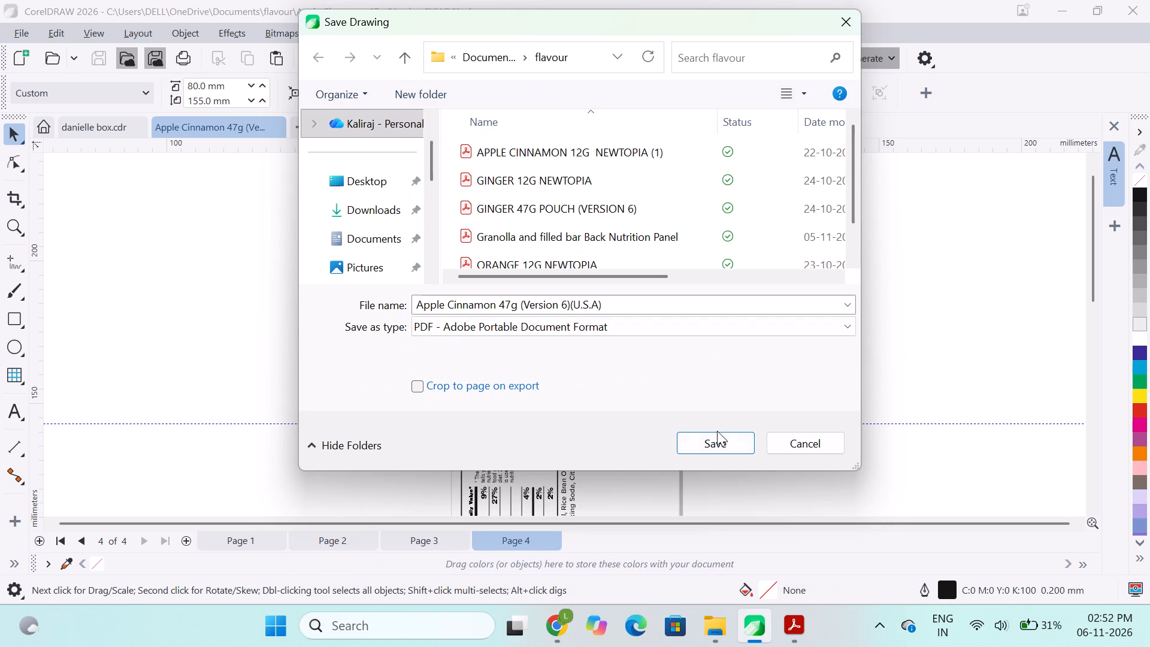
left_click(716, 441)
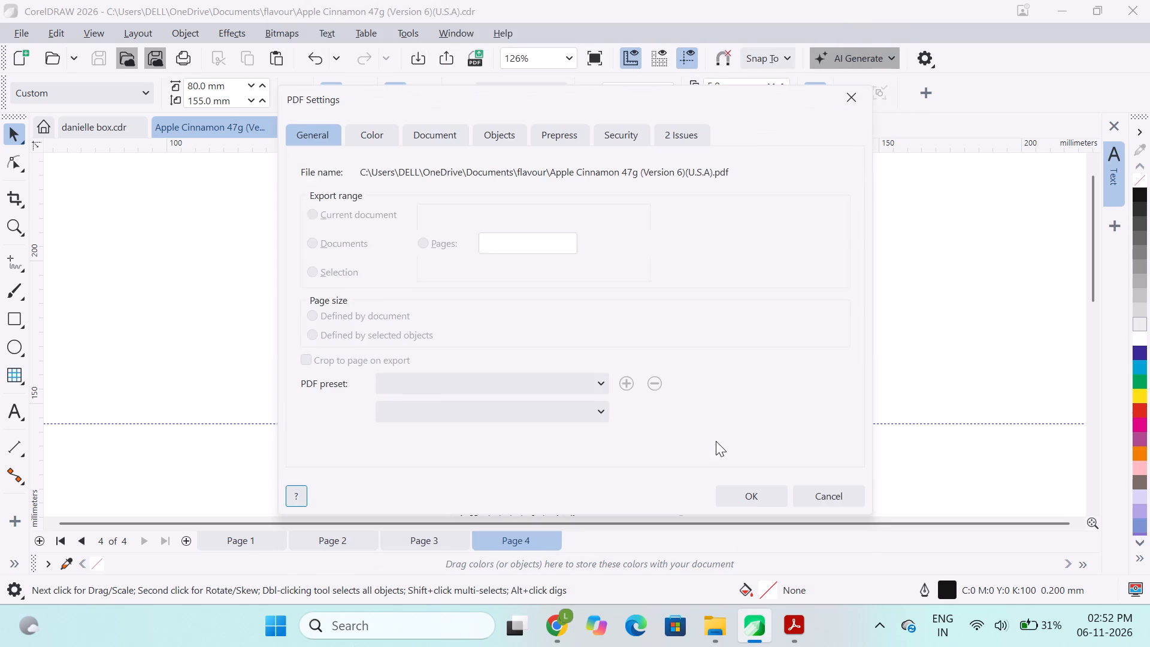
left_click(743, 499)
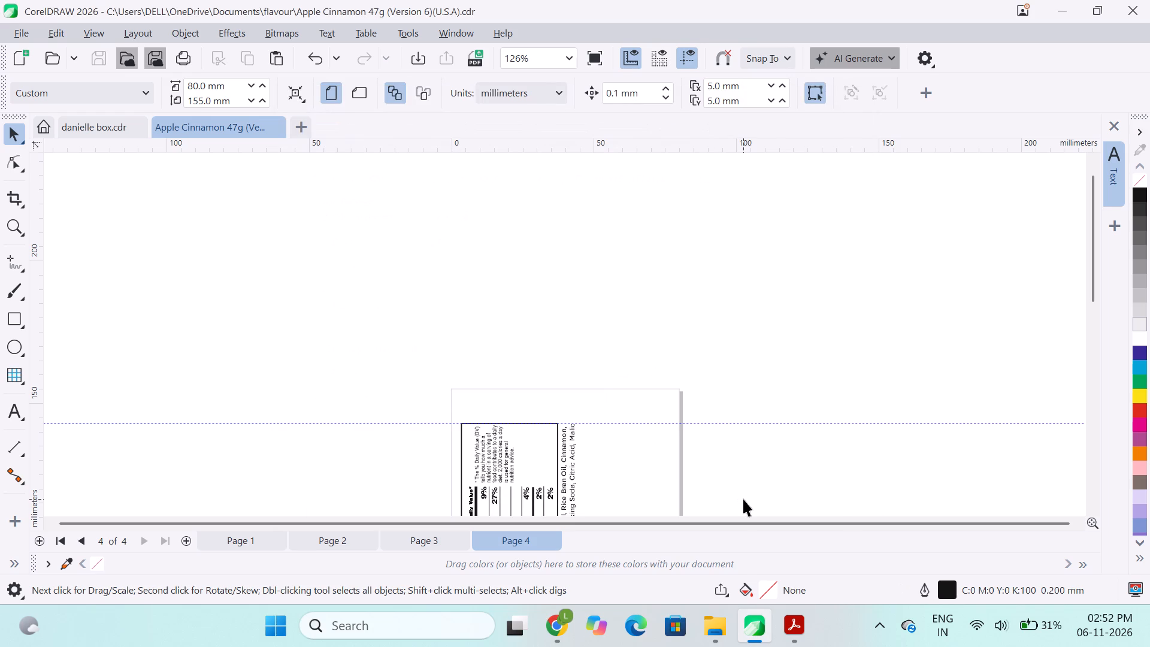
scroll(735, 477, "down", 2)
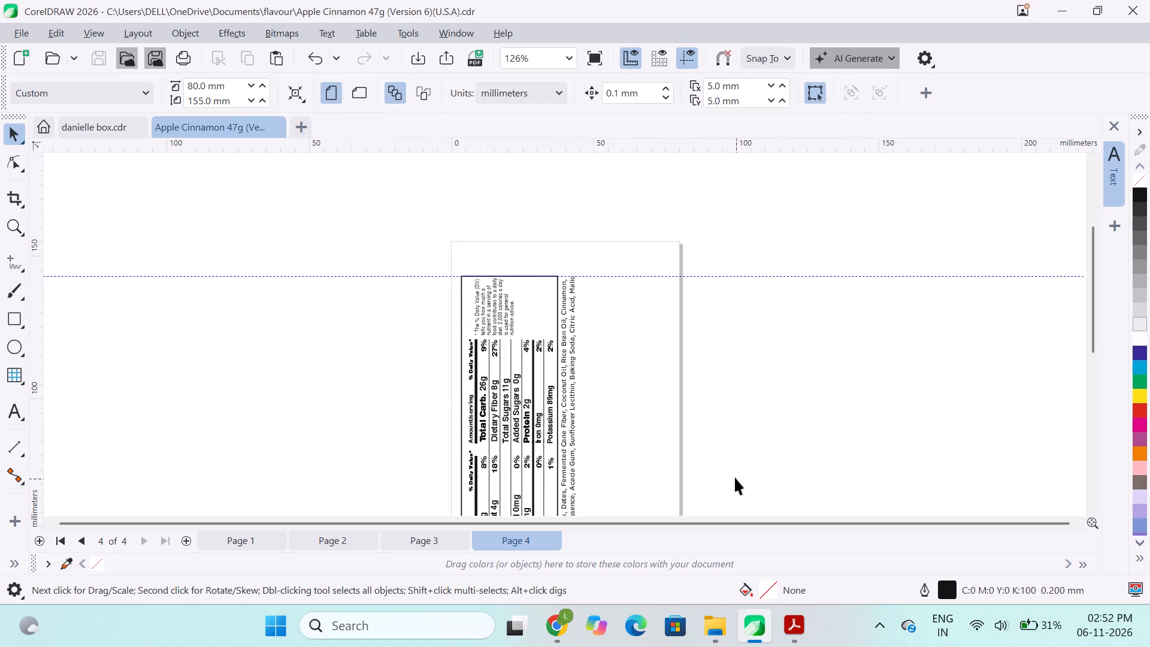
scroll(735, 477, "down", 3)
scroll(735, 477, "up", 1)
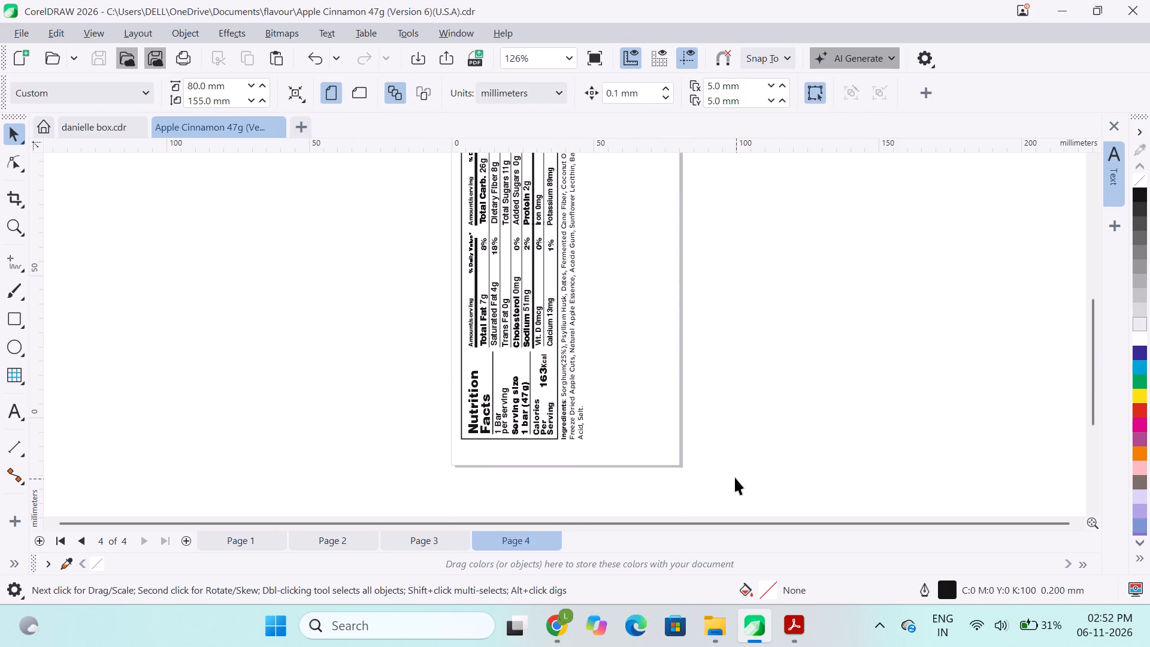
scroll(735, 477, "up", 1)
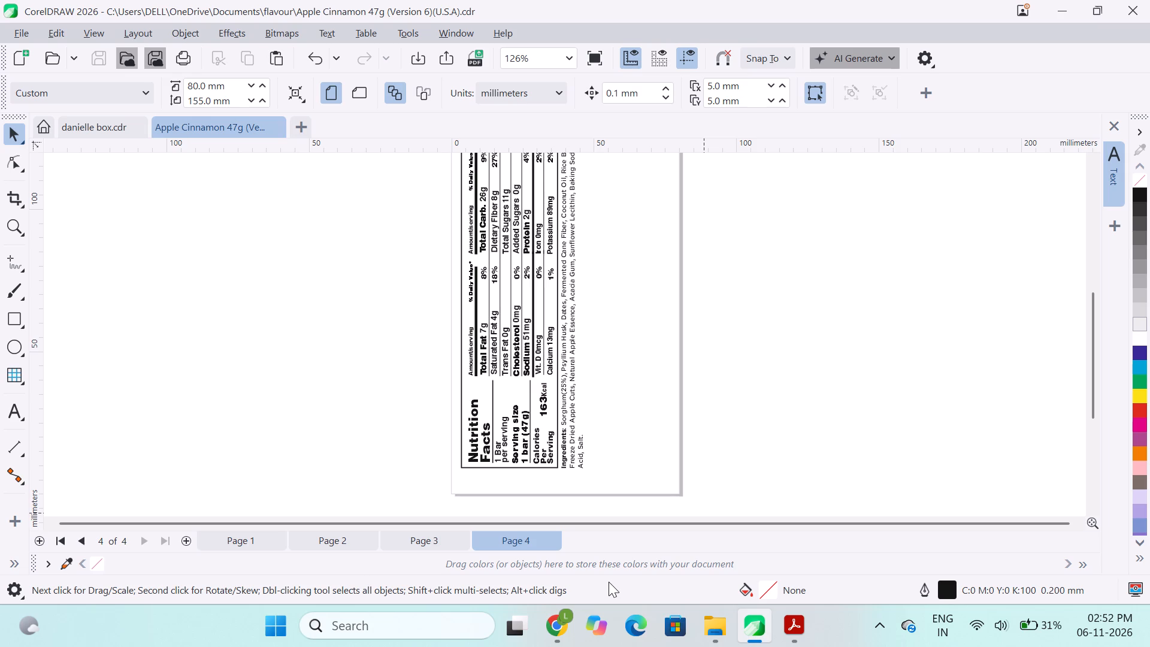
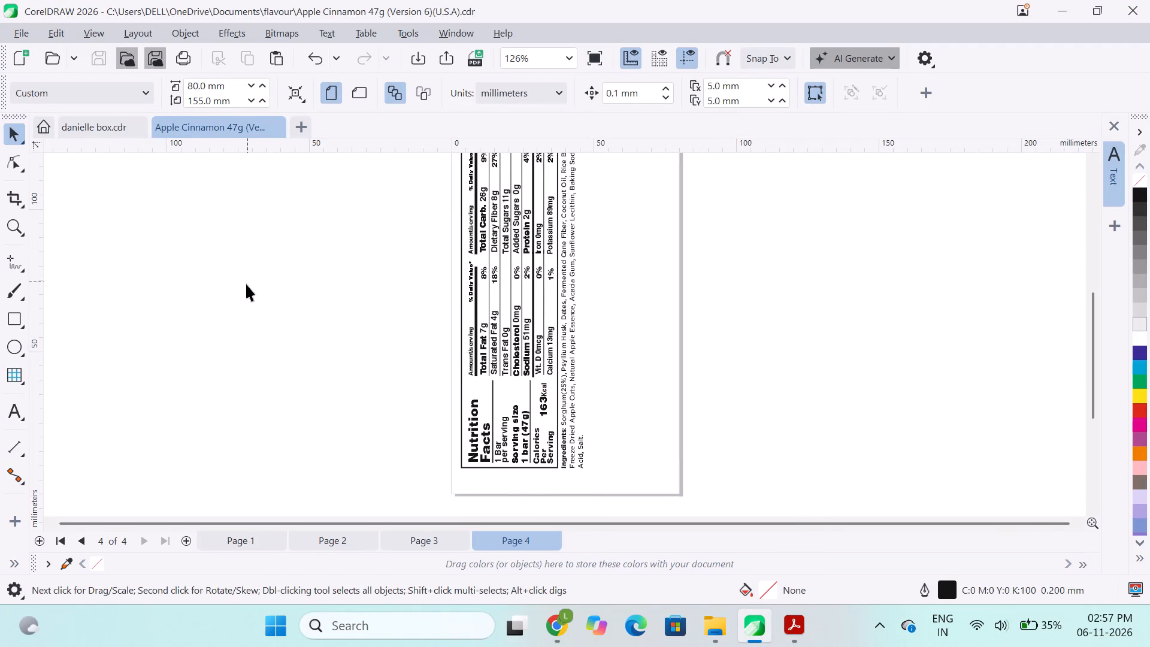
Look over pages 2 and 3 of the Apple Cinnamon 47g label drawing.
scroll(318, 371, "down", 3)
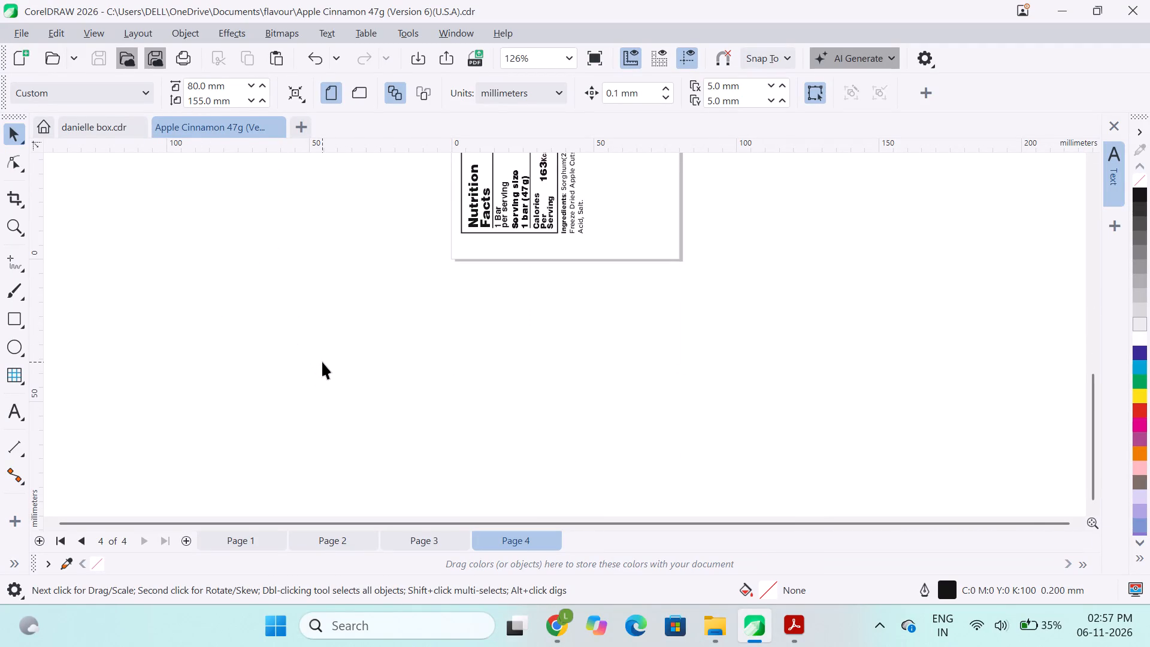
scroll(322, 362, "up", 3)
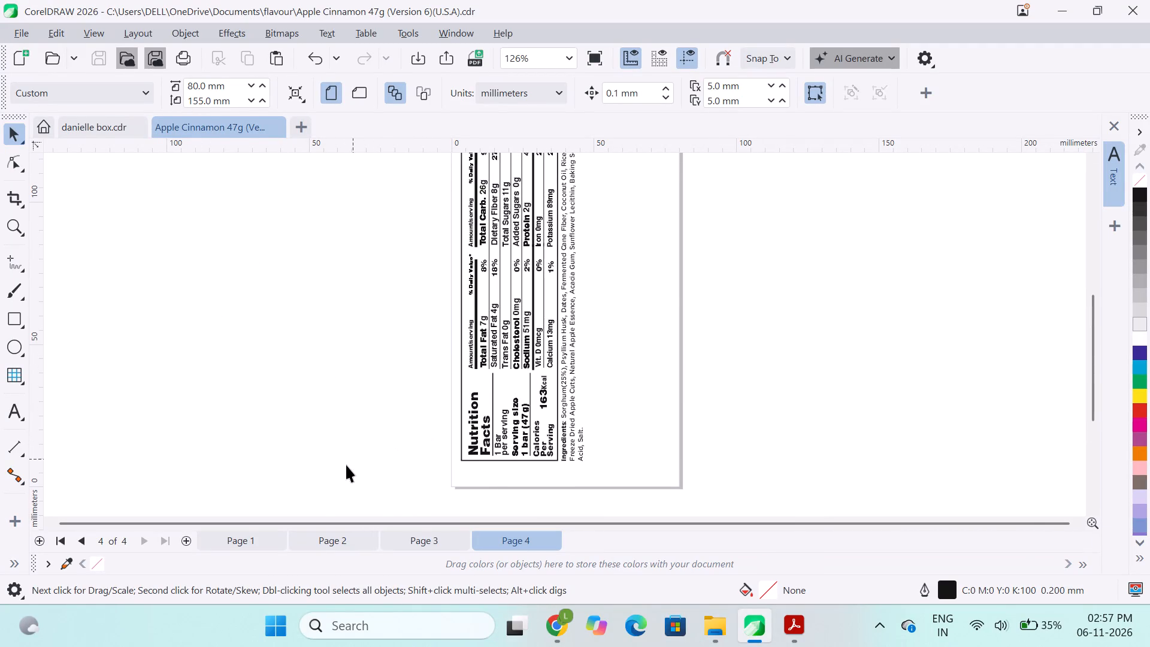
left_click(405, 530)
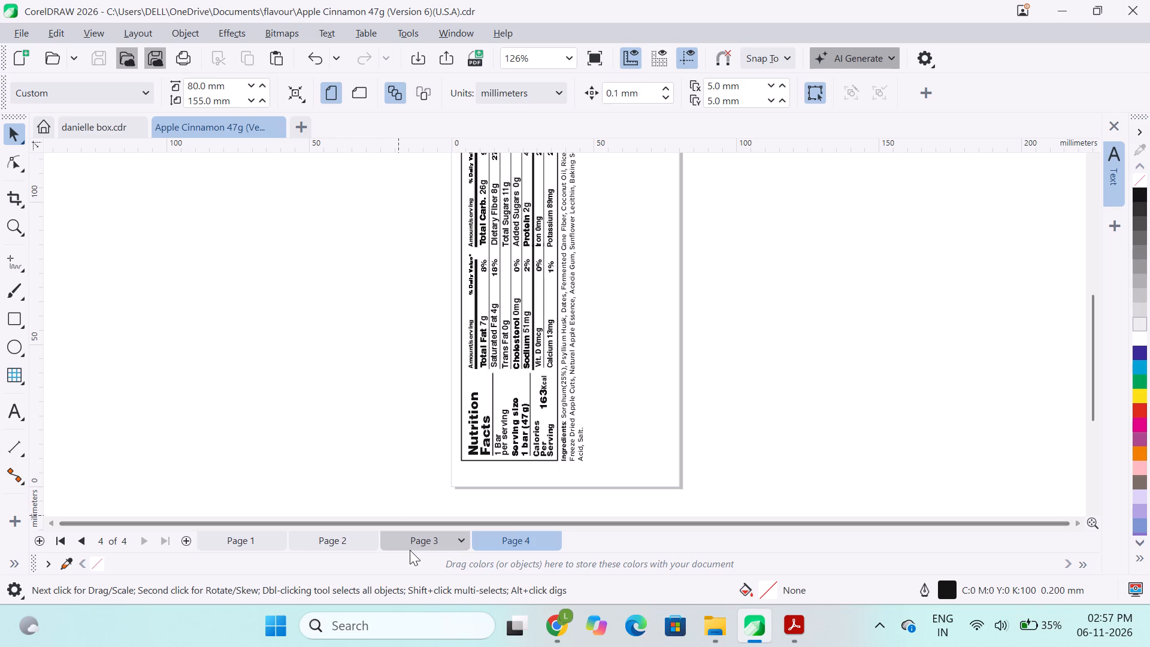
left_click(410, 550)
left_click(361, 548)
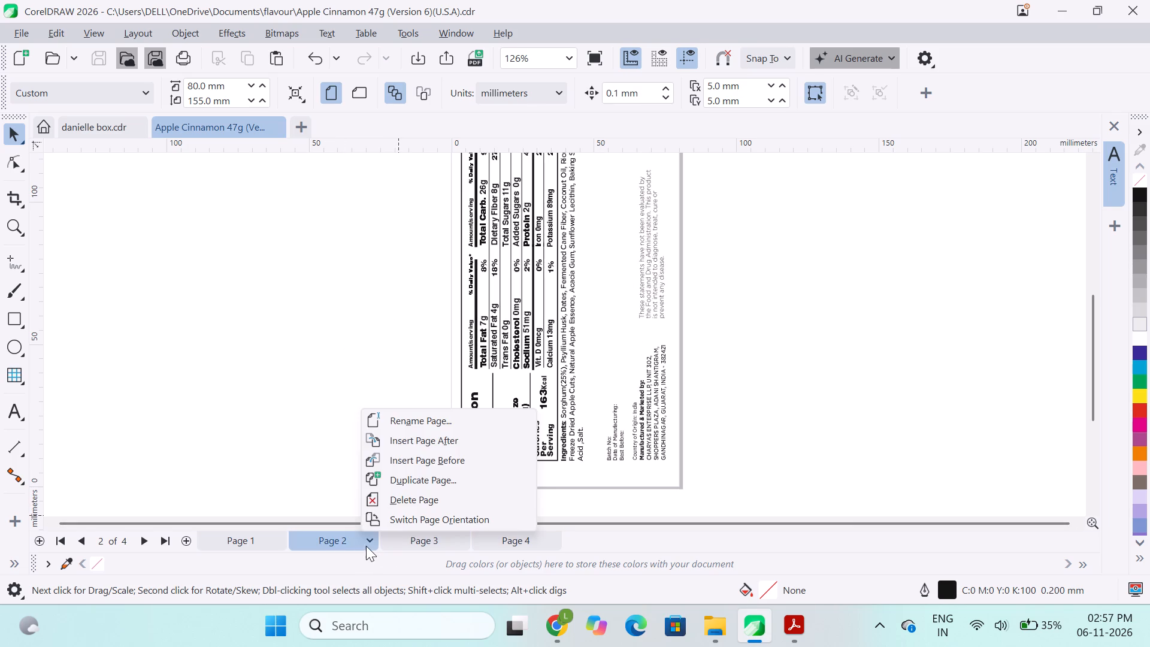
left_click(402, 542)
left_click(335, 471)
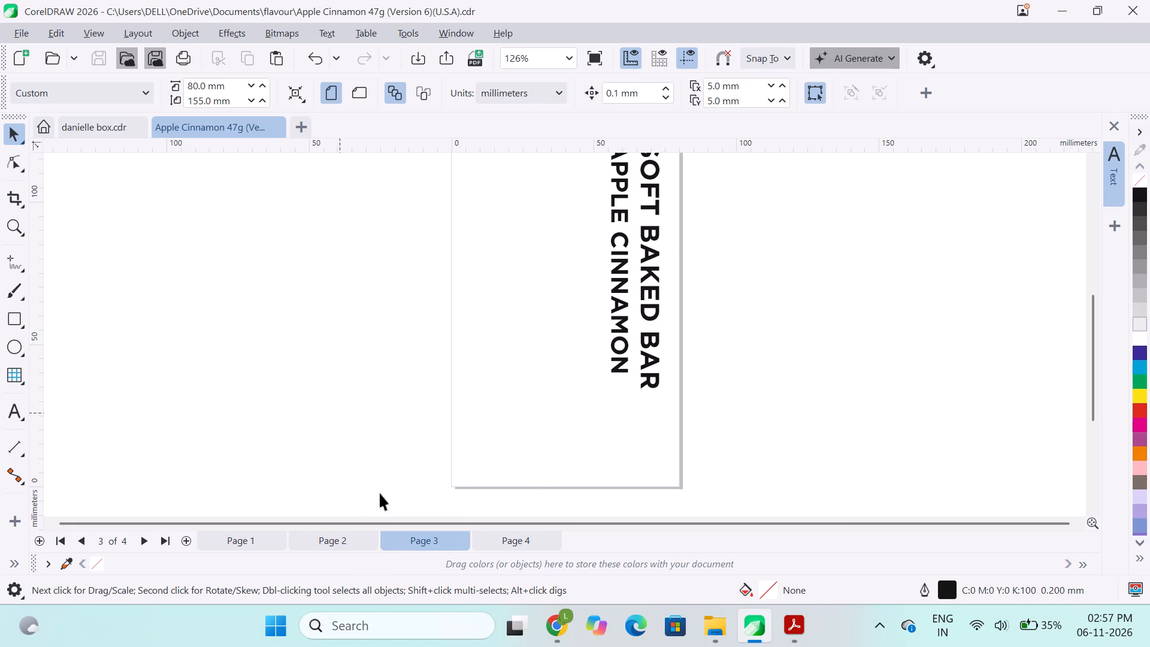
Switch to File Explorer and open the Apple Cinnamon 47g (Version 6)(U.S.A) PDF from the flavour folder in Acrobat.
left_click(789, 618)
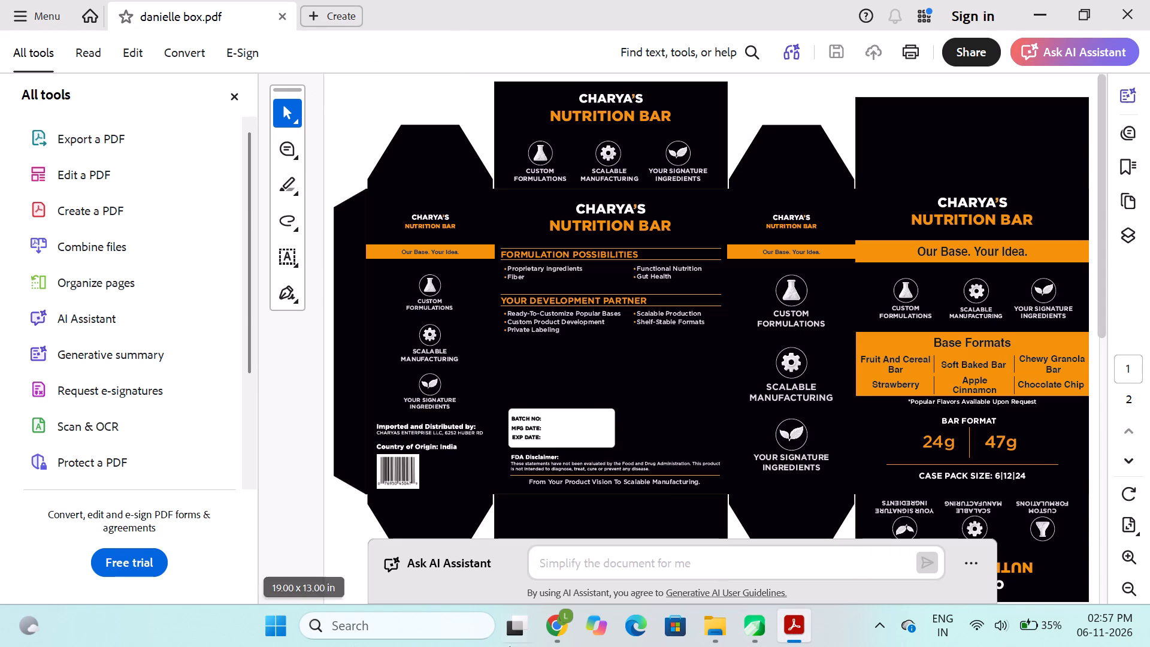
left_click(710, 616)
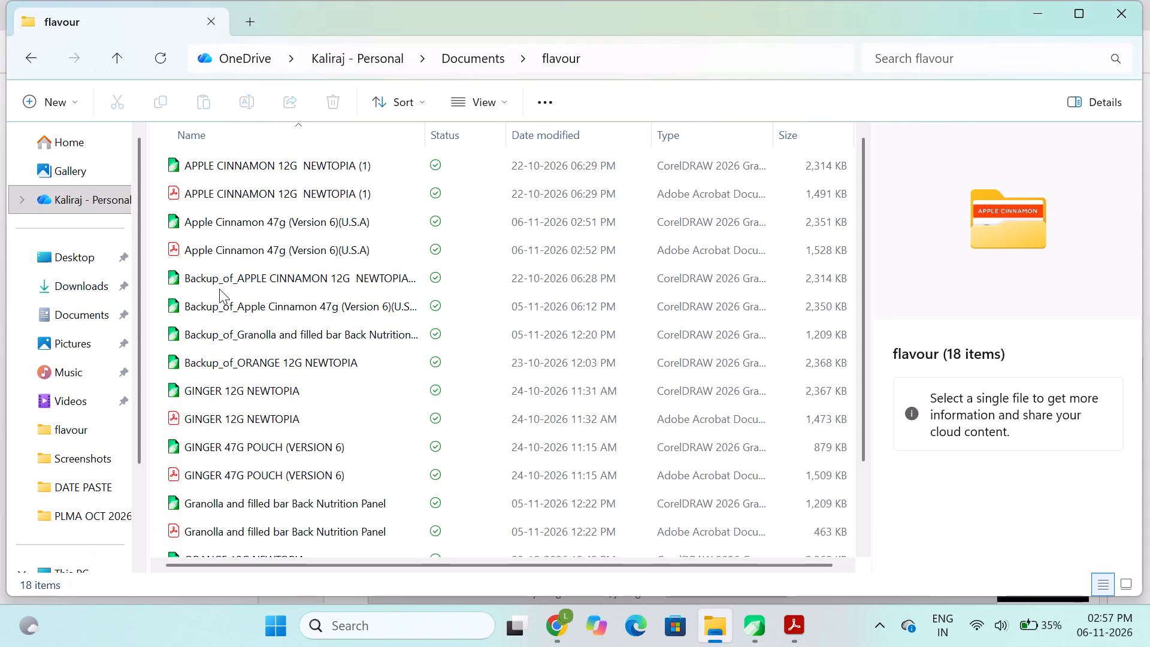
left_click(264, 258)
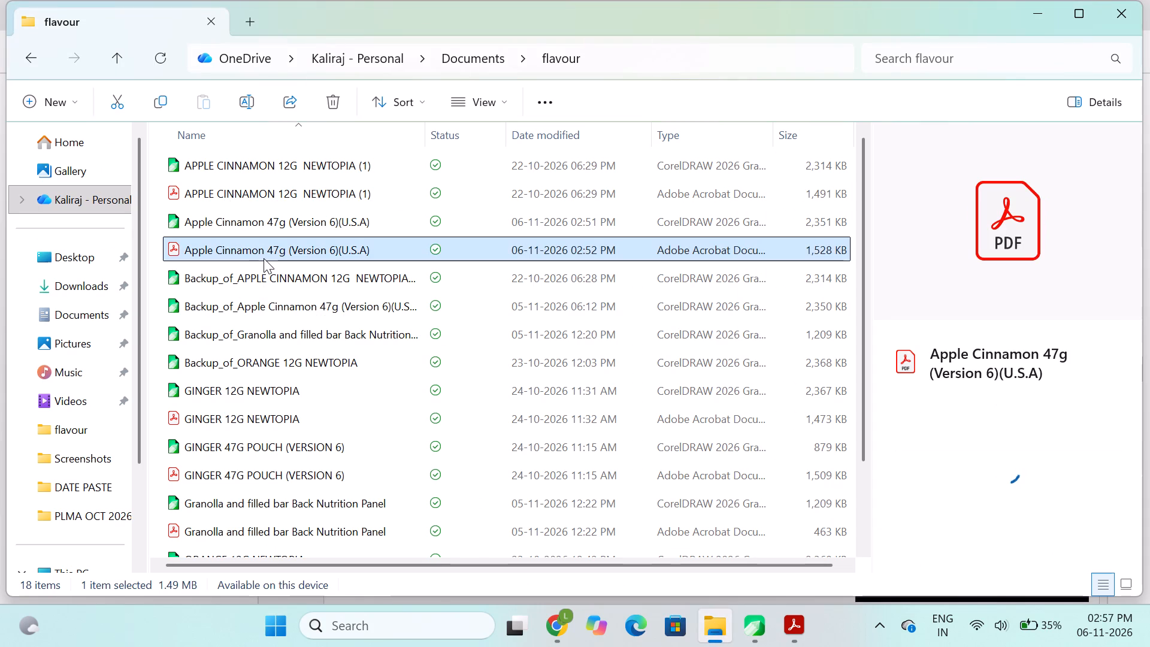
left_click(264, 258)
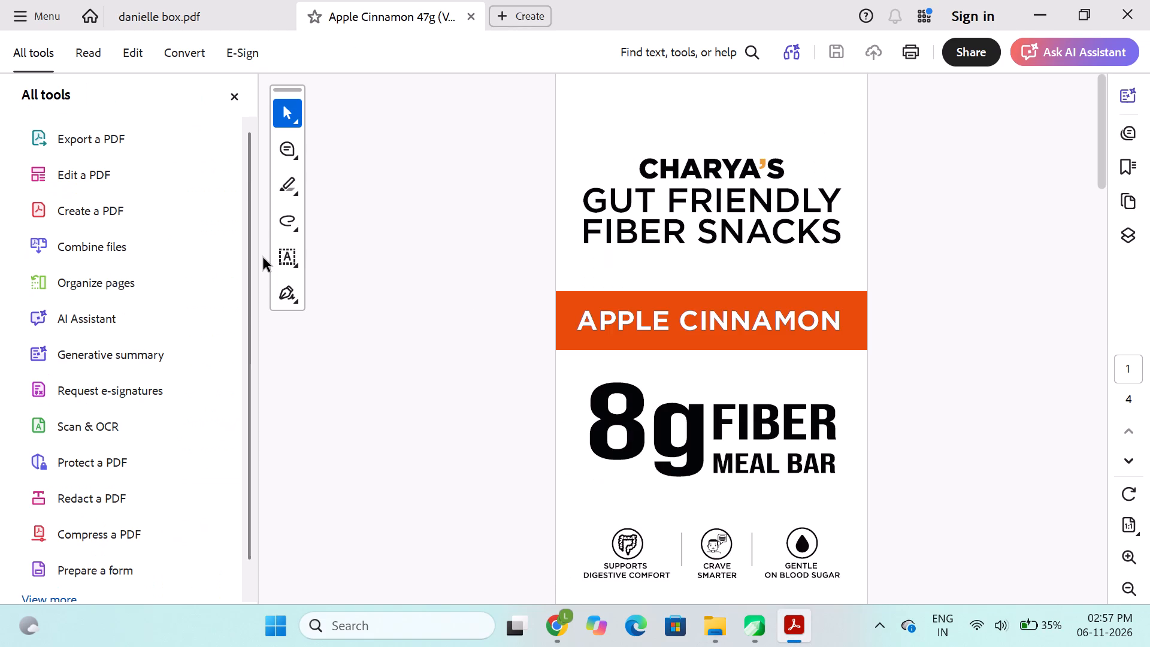
Examine the exported PDF's pages, comparing the Nutrition Facts and ingredients text on pages 2 and 4.
scroll(523, 395, "down", 6)
scroll(559, 456, "down", 2)
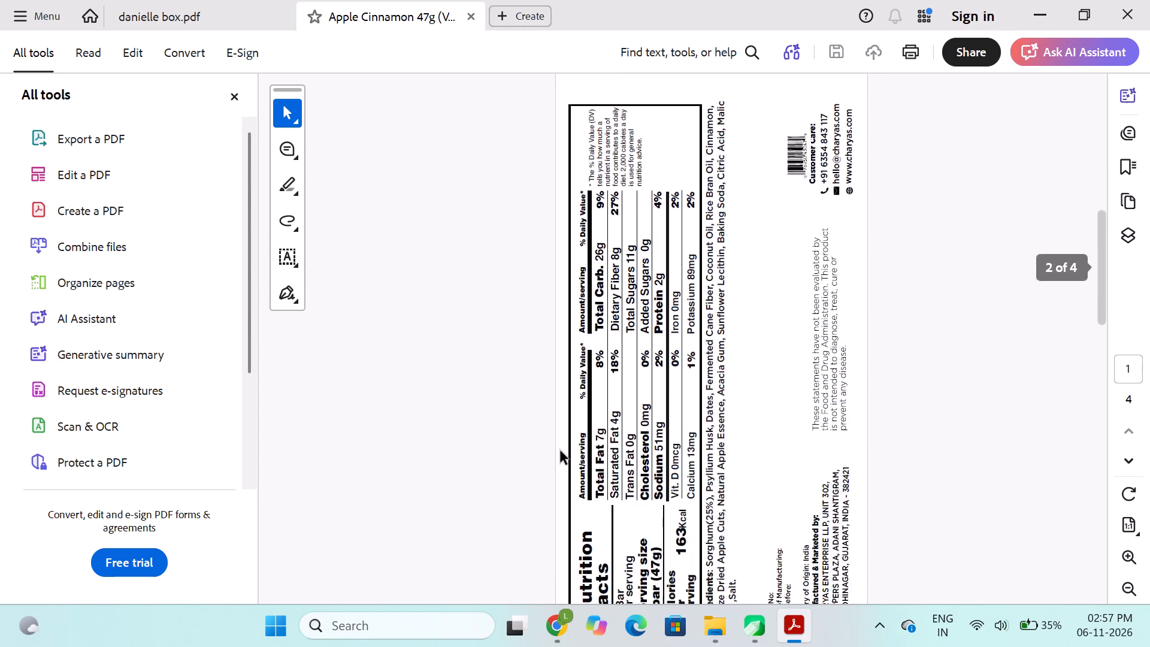
scroll(561, 451, "down", 7)
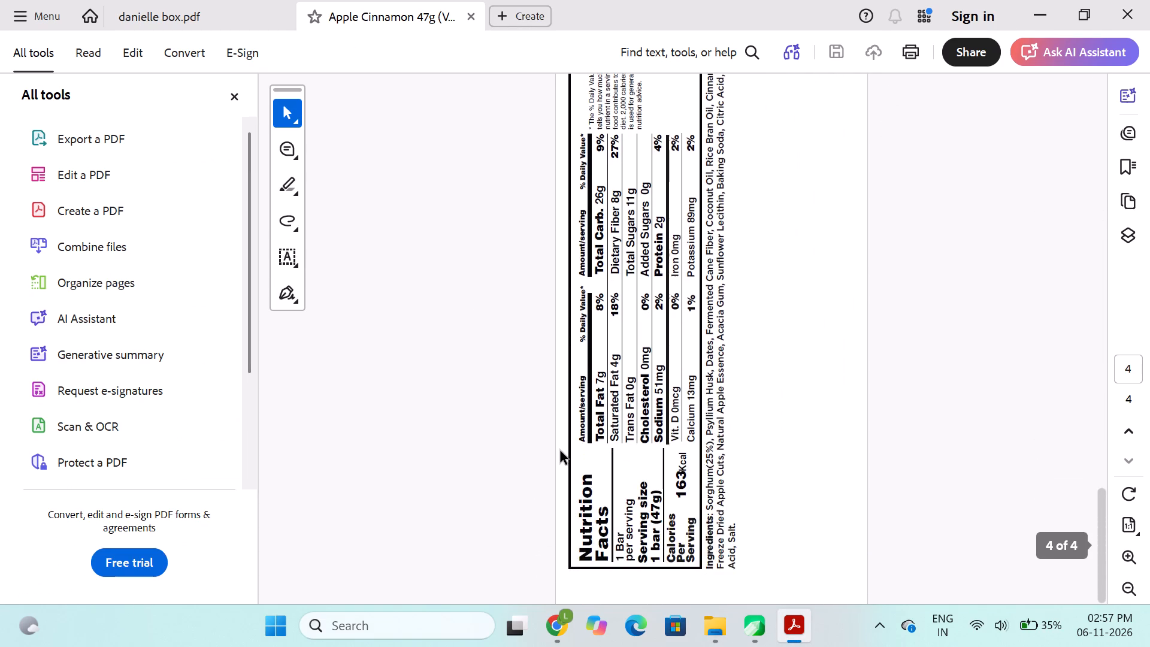
scroll(561, 451, "up", 6)
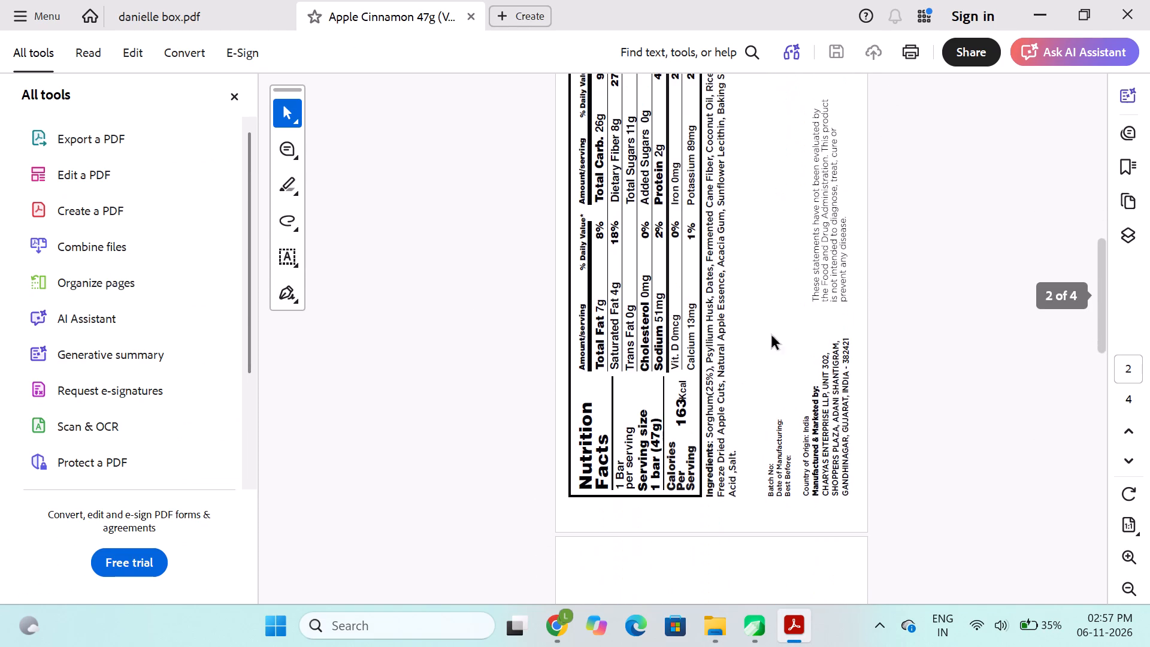
scroll(670, 356, "down", 2)
scroll(478, 359, "down", 2)
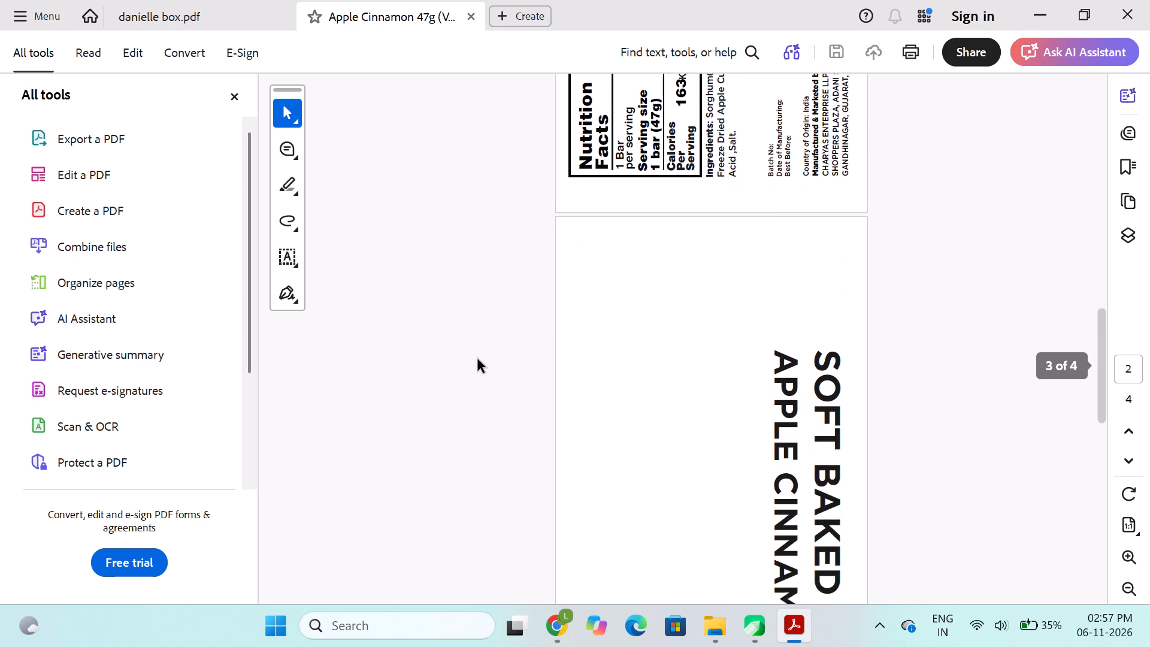
scroll(478, 359, "down", 8)
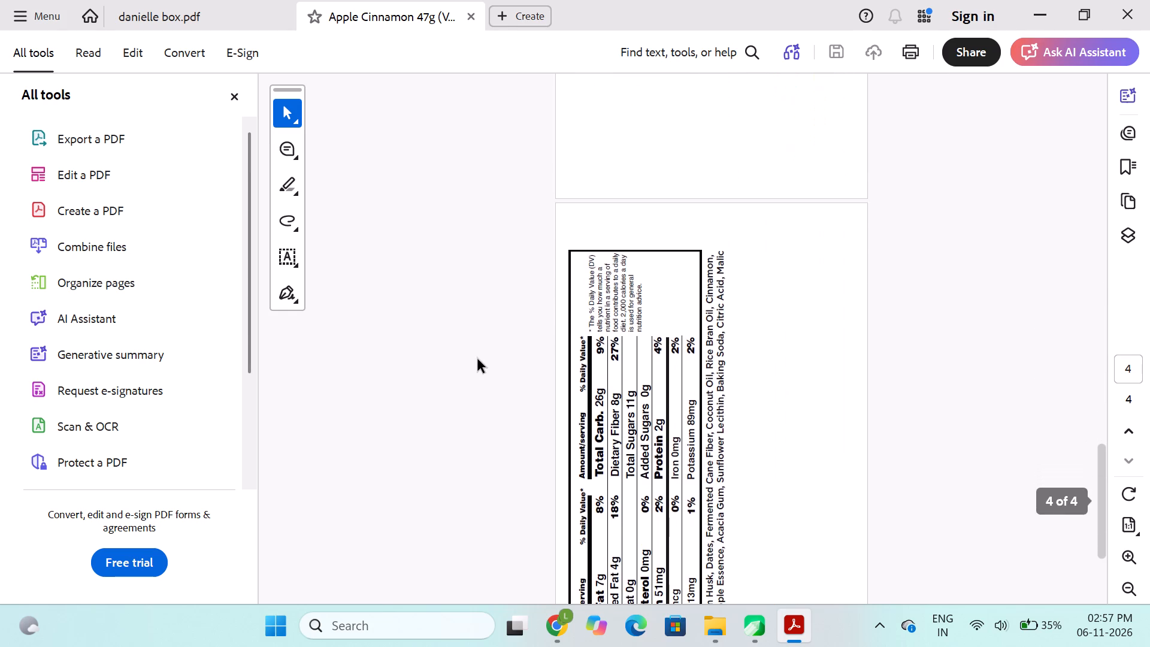
scroll(478, 359, "down", 1)
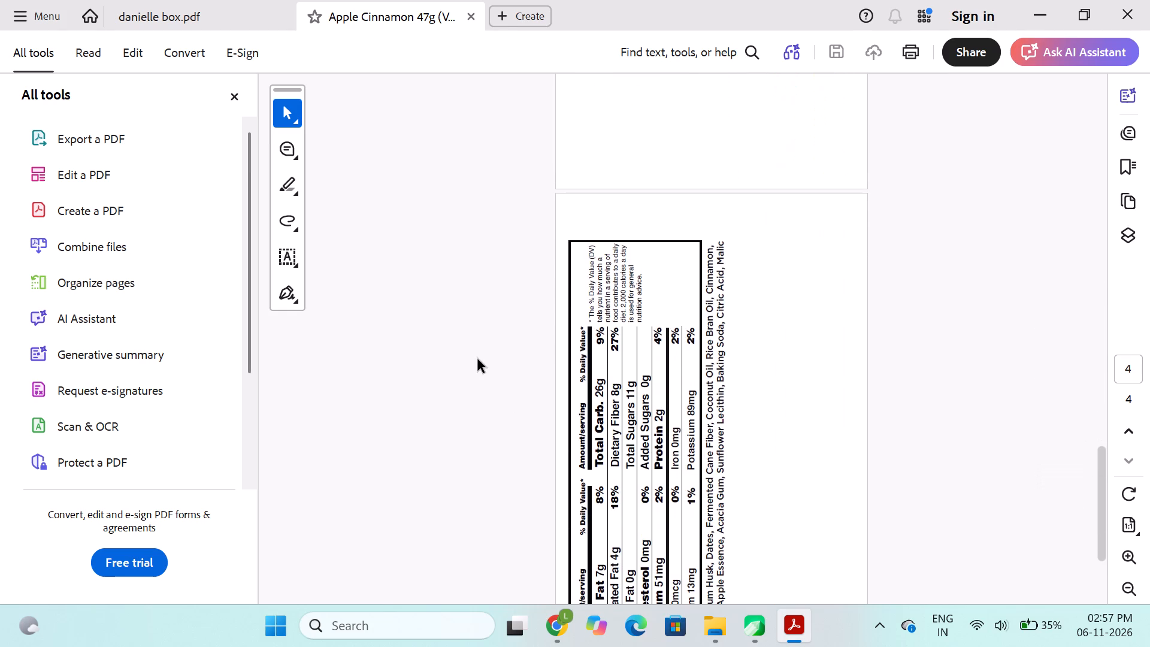
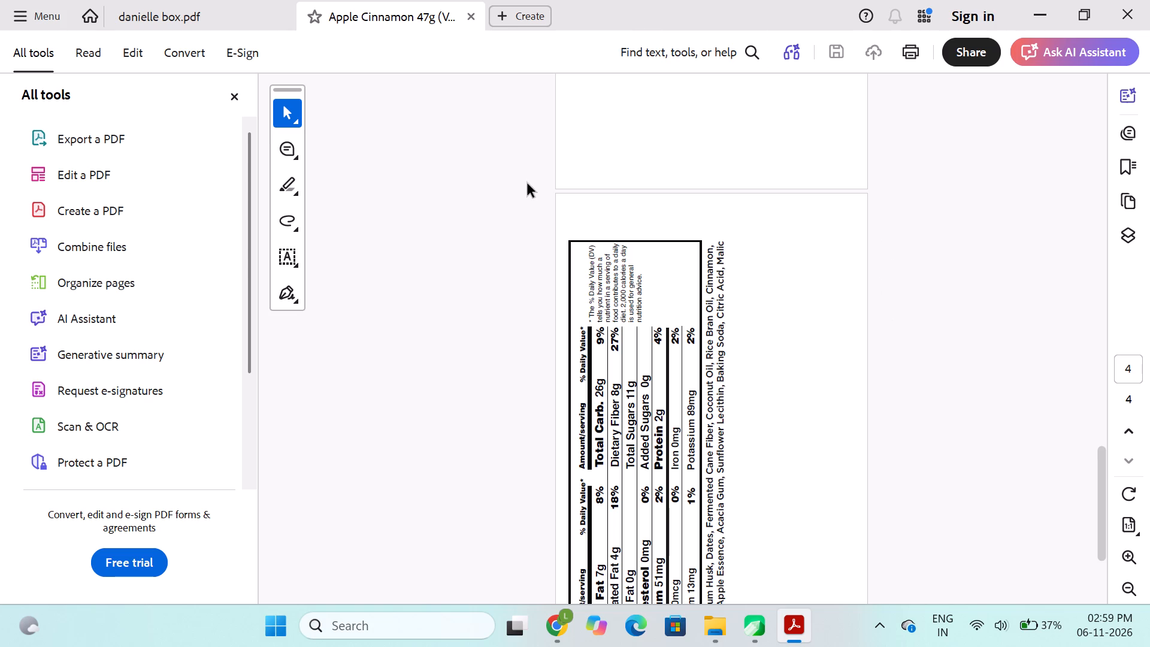
Set up printing of only the current page 3 of the label PDF, with grayscale off and sizing at Actual size.
scroll(528, 184, "up", 3)
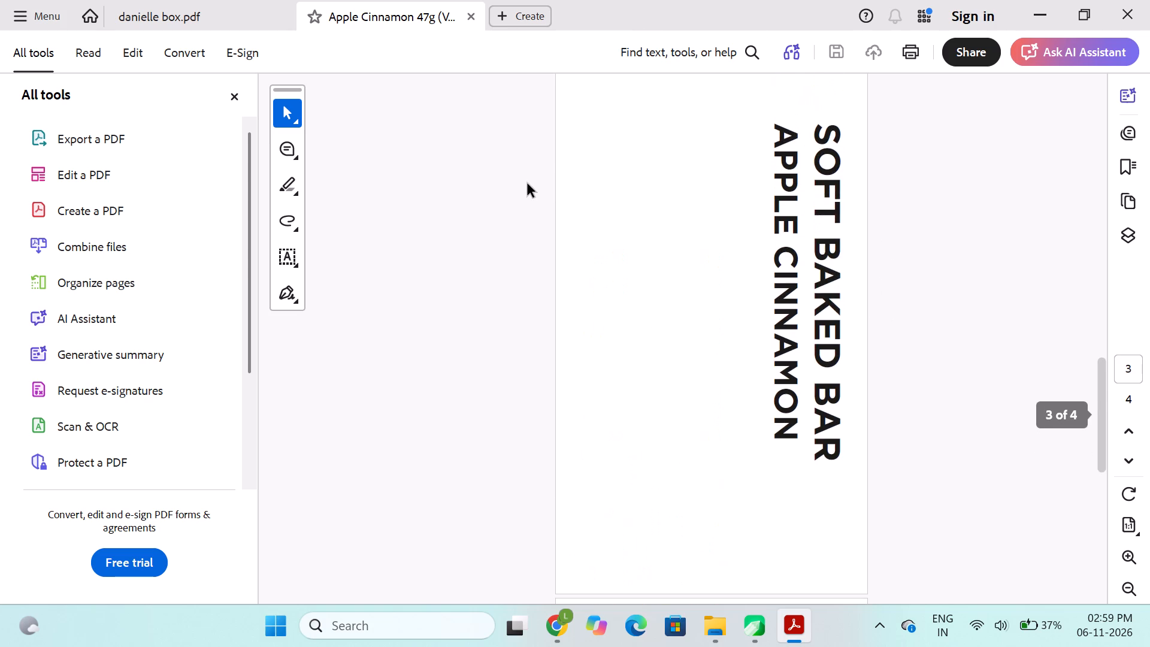
left_click(904, 52)
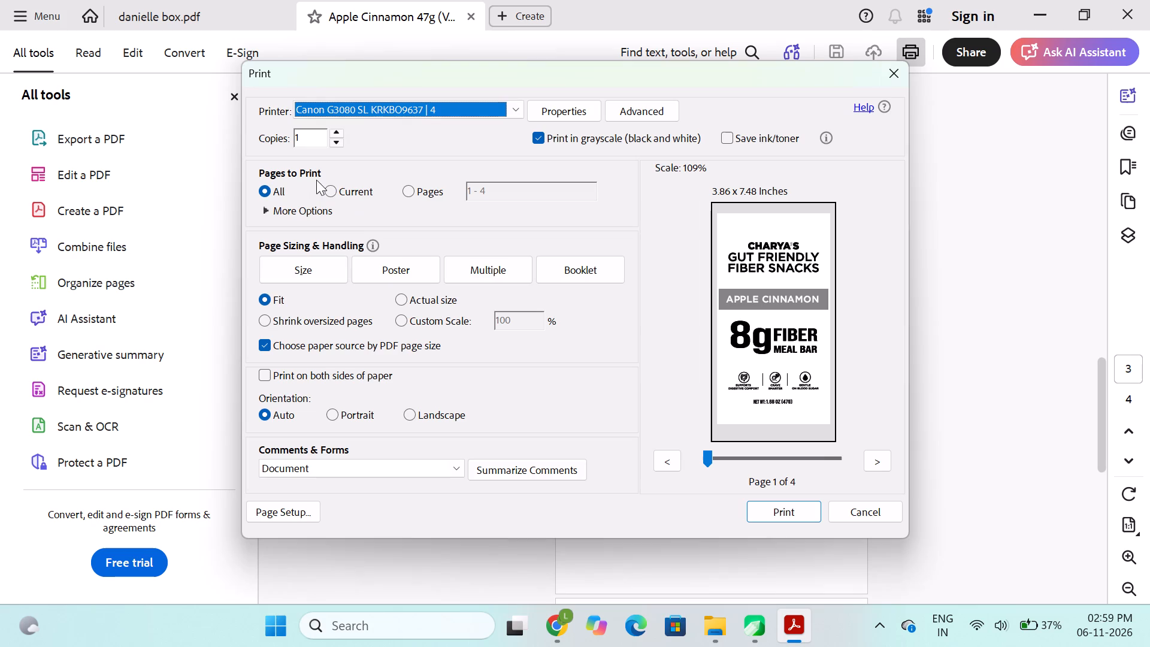
left_click(335, 189)
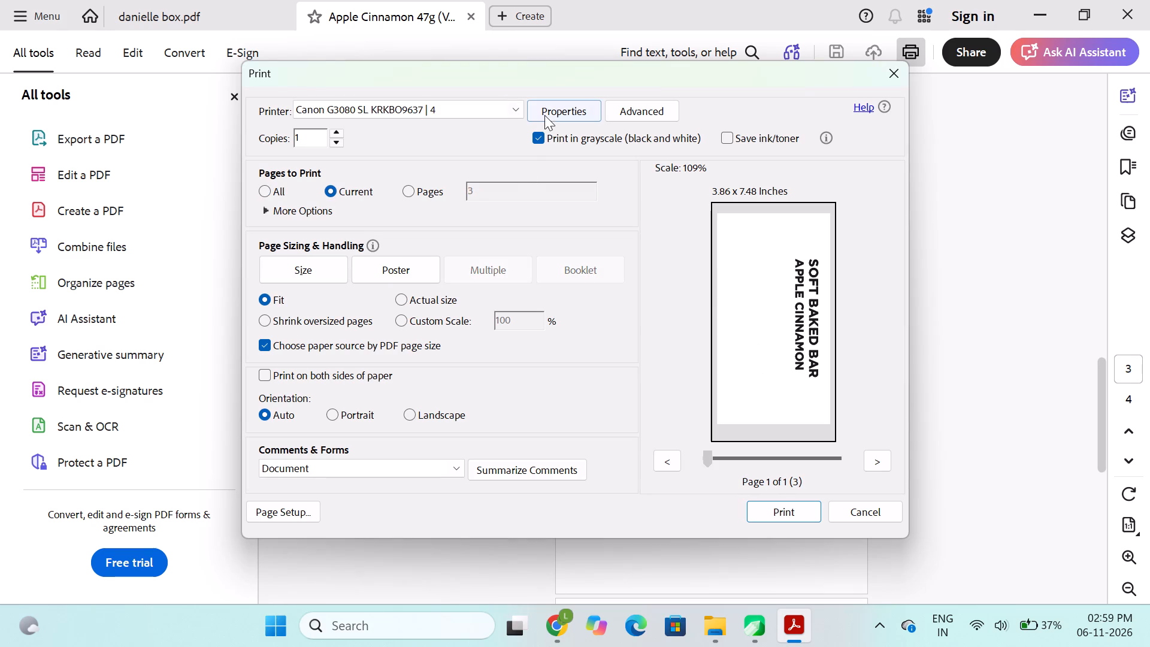
left_click(536, 139)
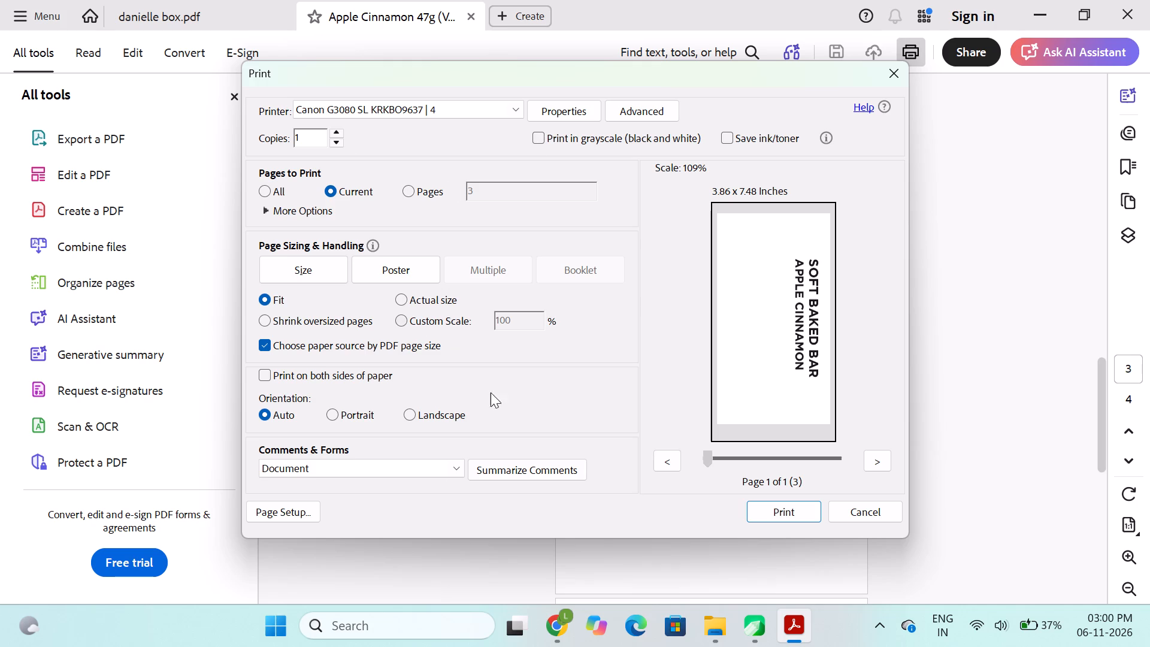
left_click(402, 298)
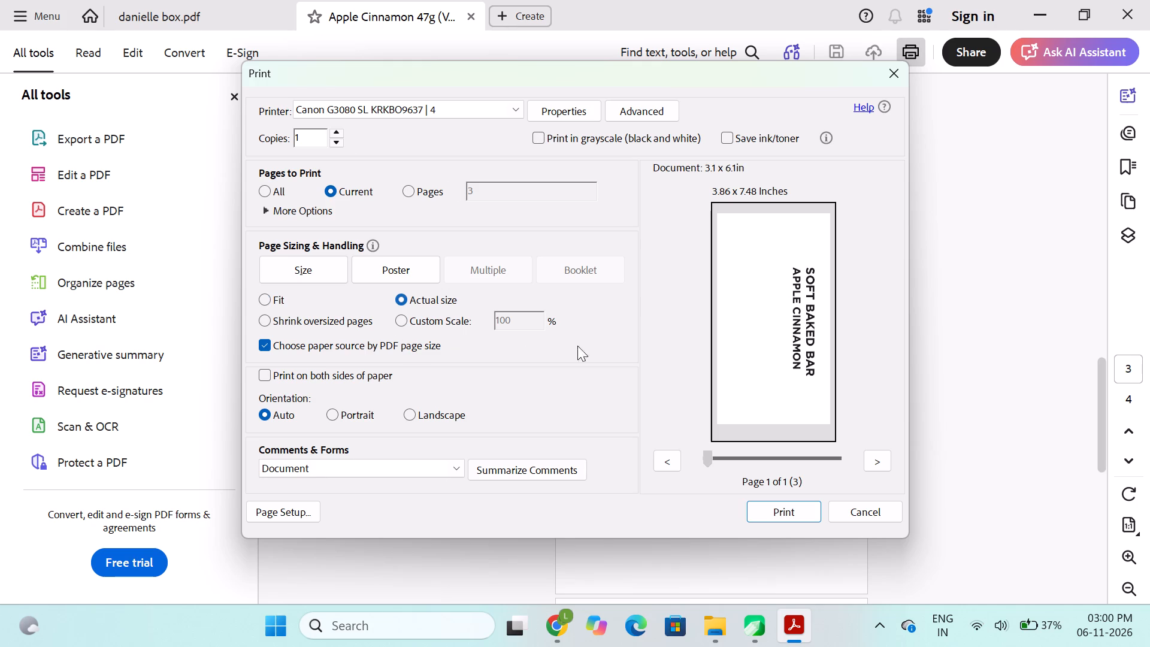
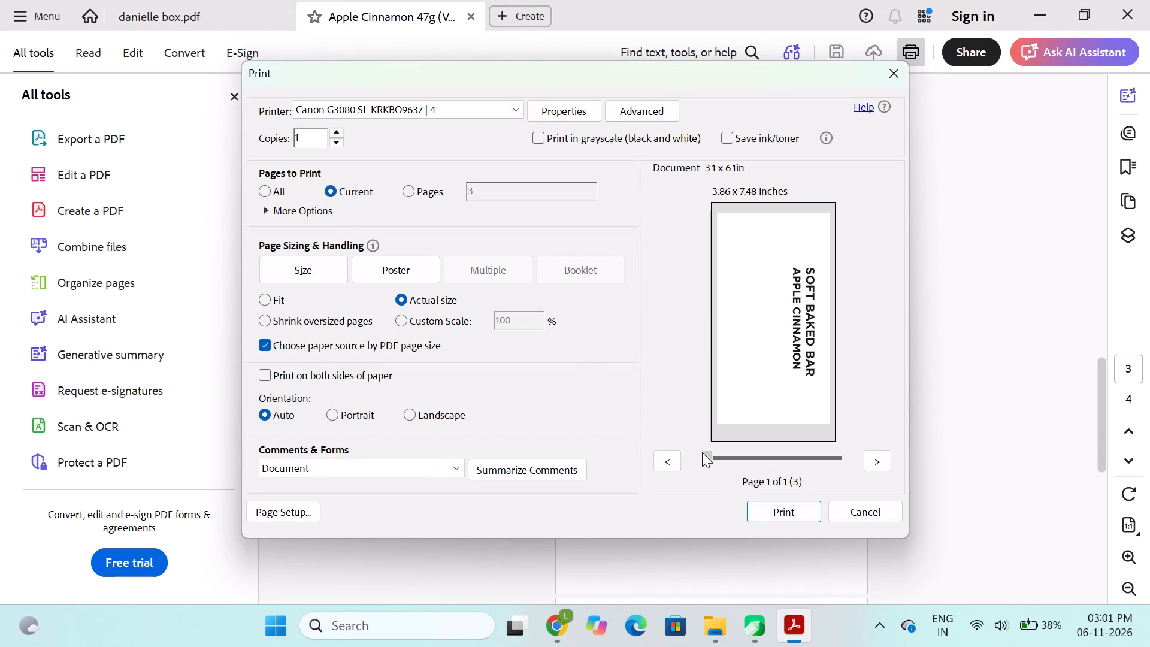
Send page 3 of the Apple Cinnamon label PDF to the Canon G3080 printer.
left_click(770, 517)
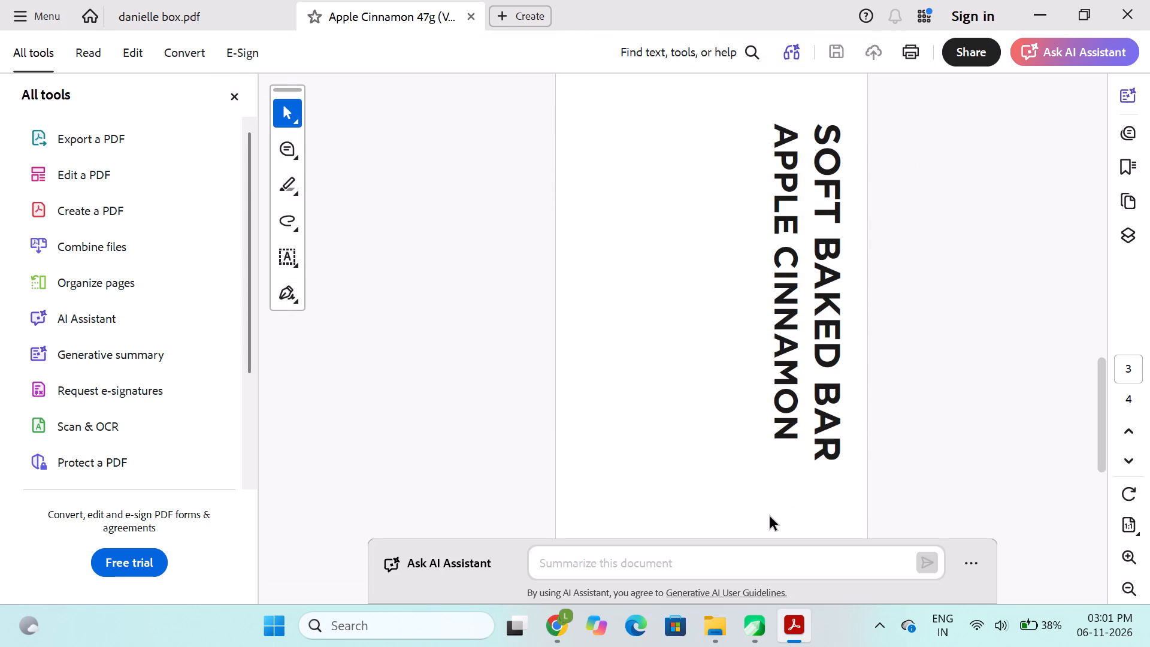
Print only the current page 4, with the Nutrition Facts and ingredients, on the Canon G3080 at Actual size.
scroll(733, 410, "down", 8)
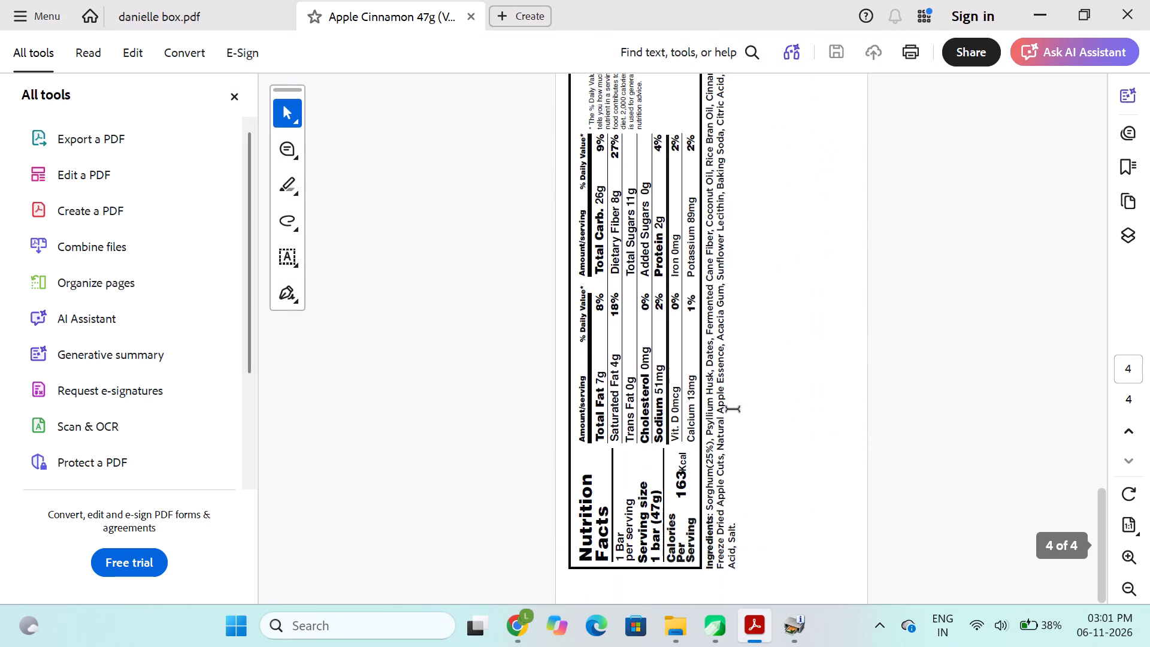
left_click(909, 49)
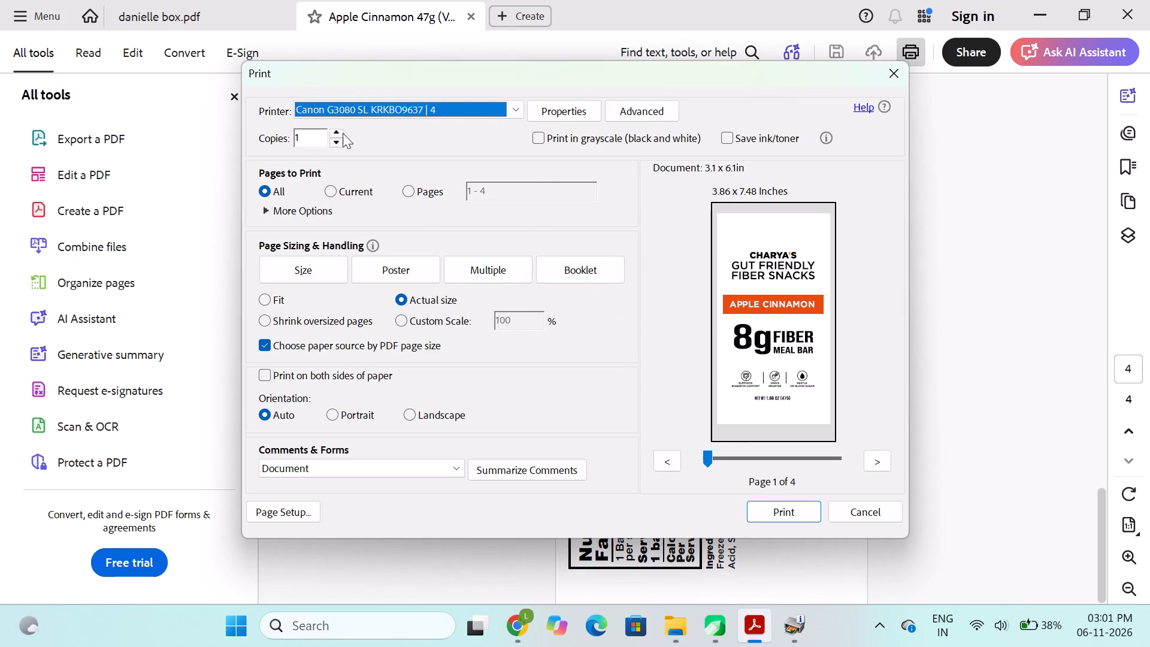
left_click(334, 190)
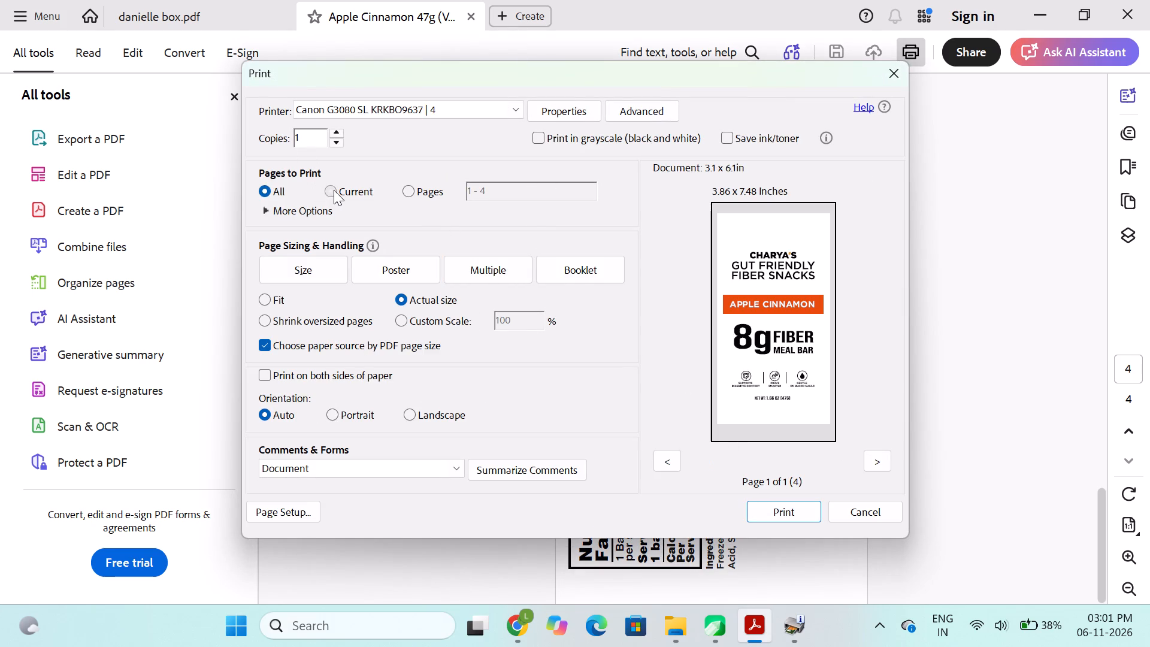
left_click(784, 517)
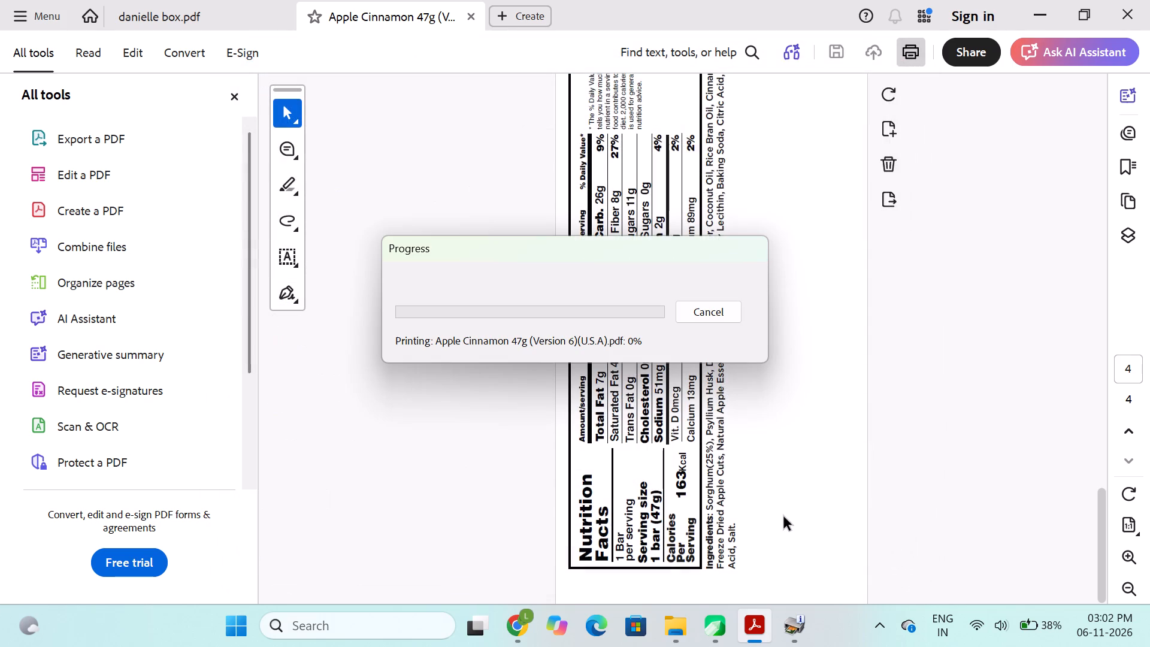
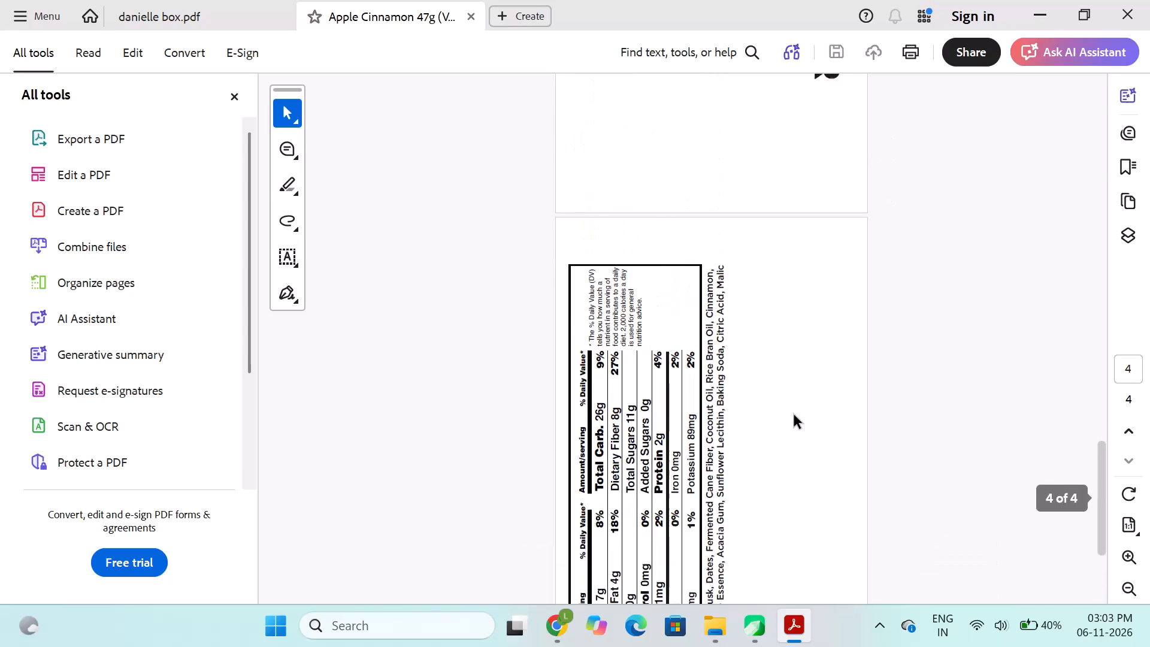
Print 11 copies of only the current page 3, Soft Baked Bar Apple Cinnamon, on the Canon G3080 at Actual size.
scroll(794, 415, "up", 1)
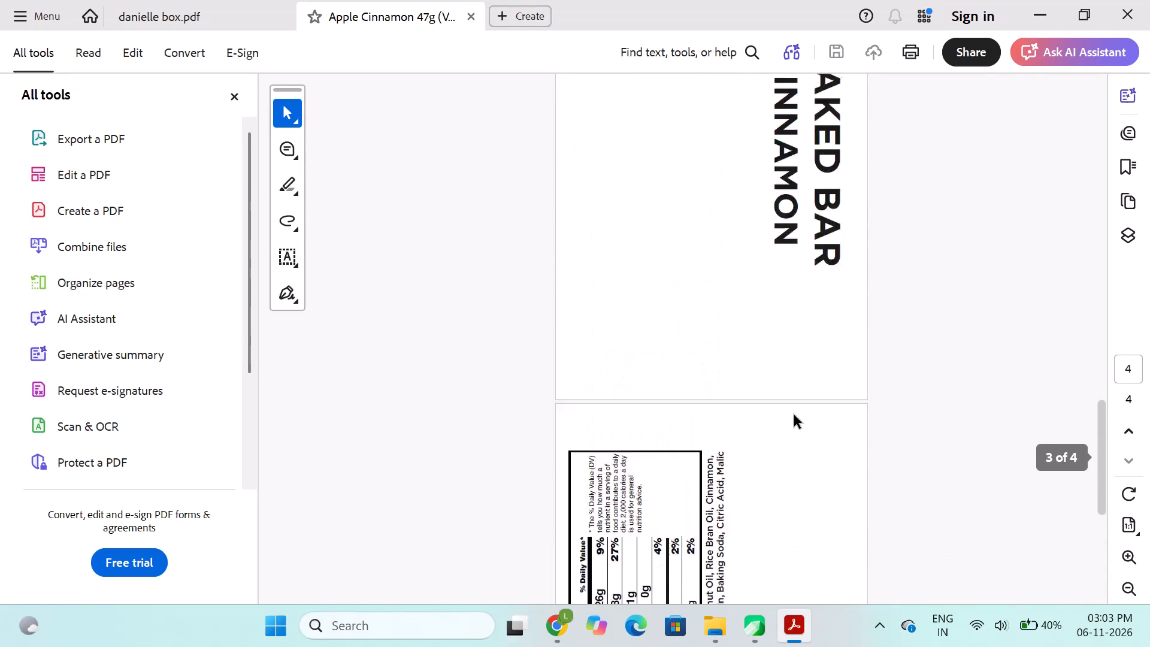
scroll(794, 415, "up", 1)
left_click(919, 64)
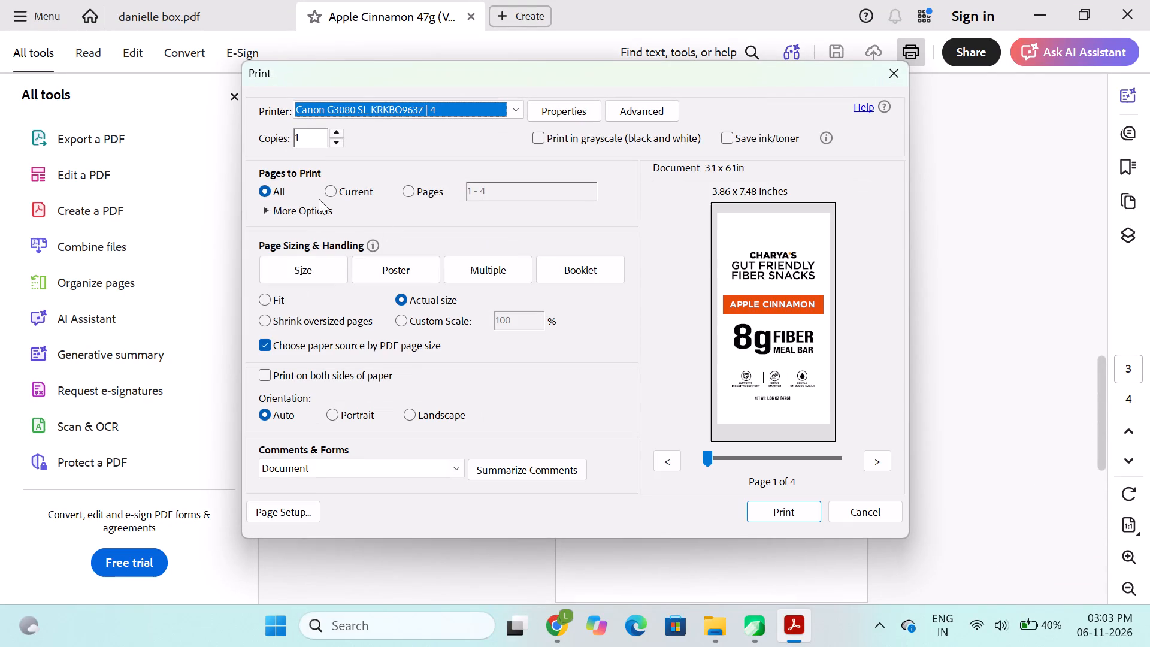
left_click(326, 191)
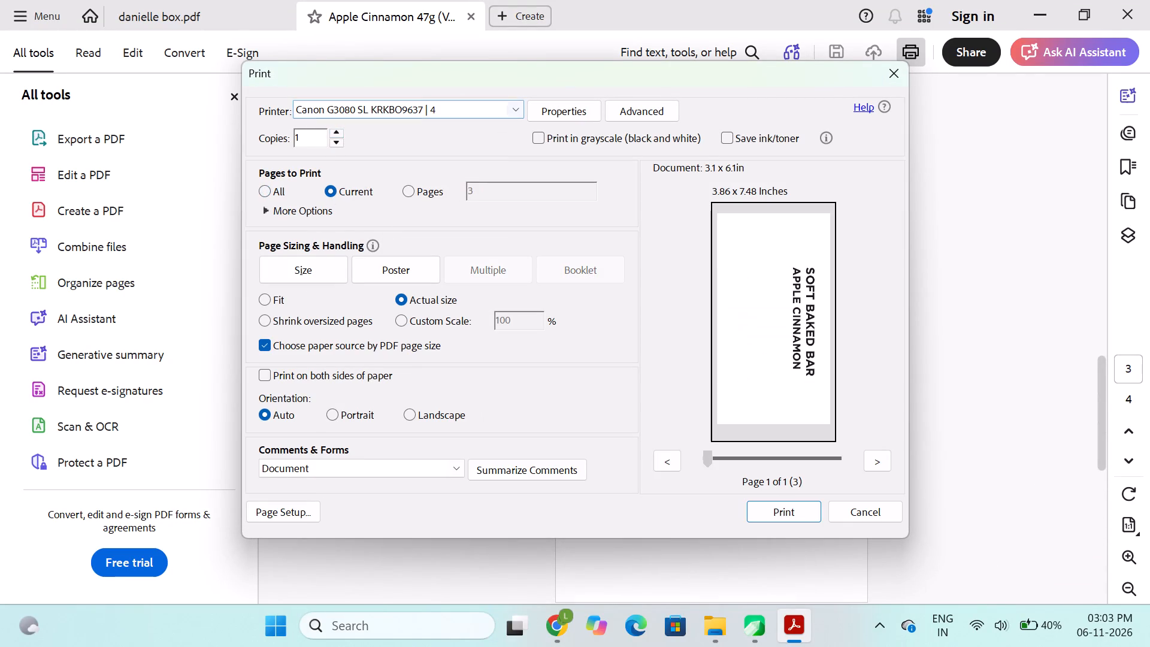
left_click(305, 137)
key("1")
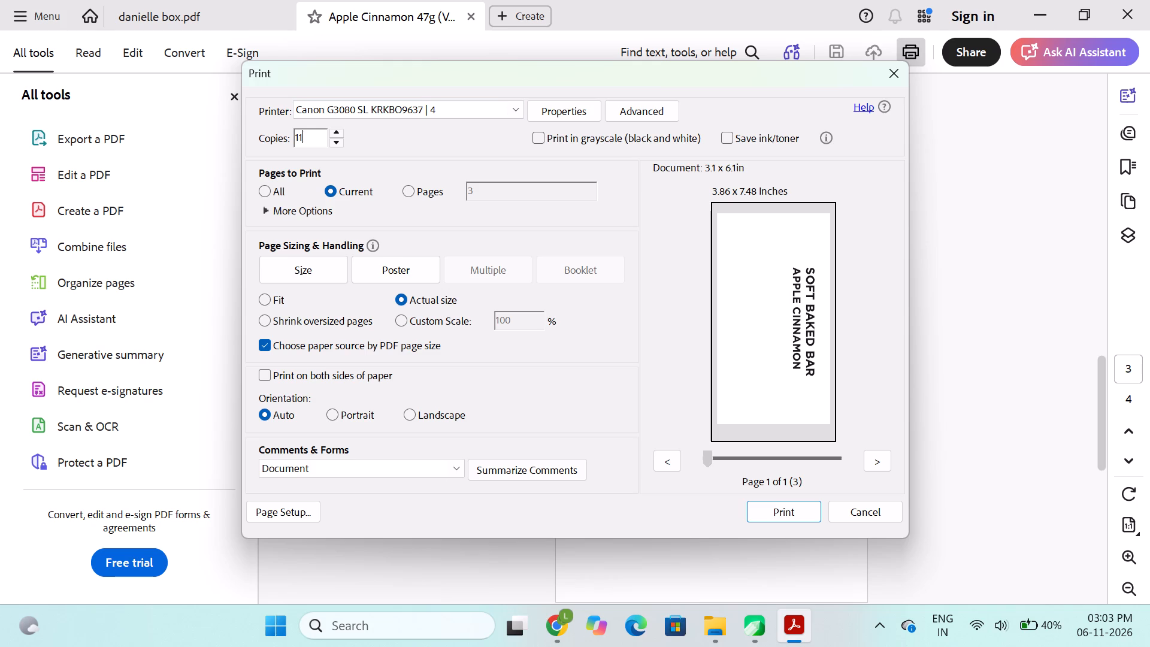
left_click(770, 513)
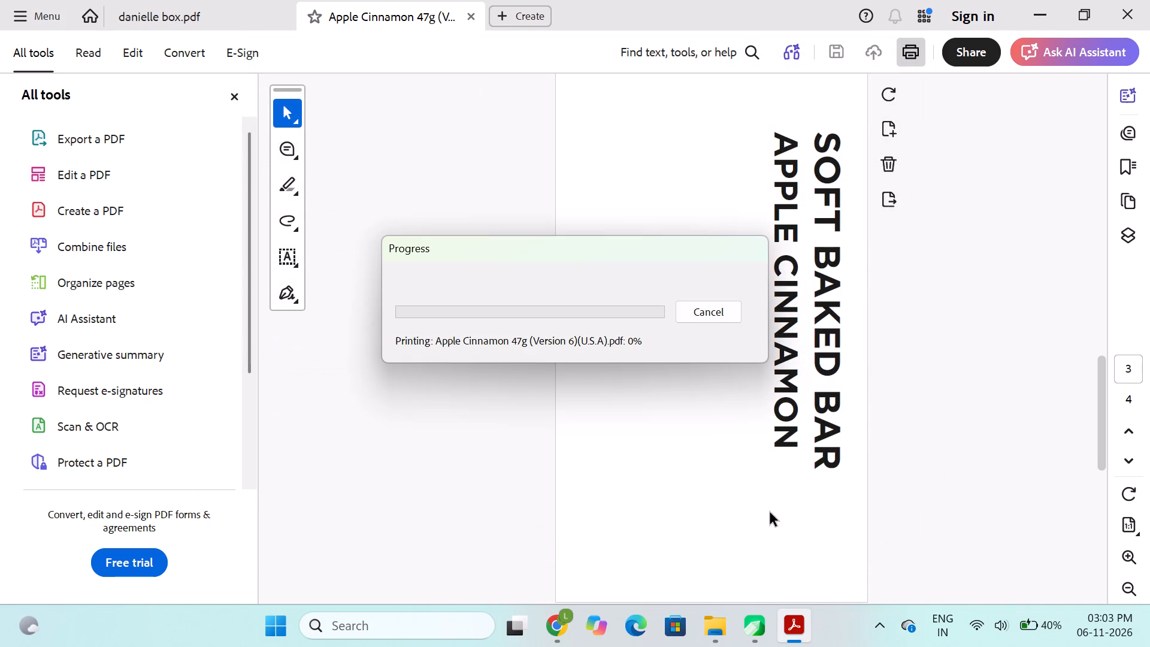
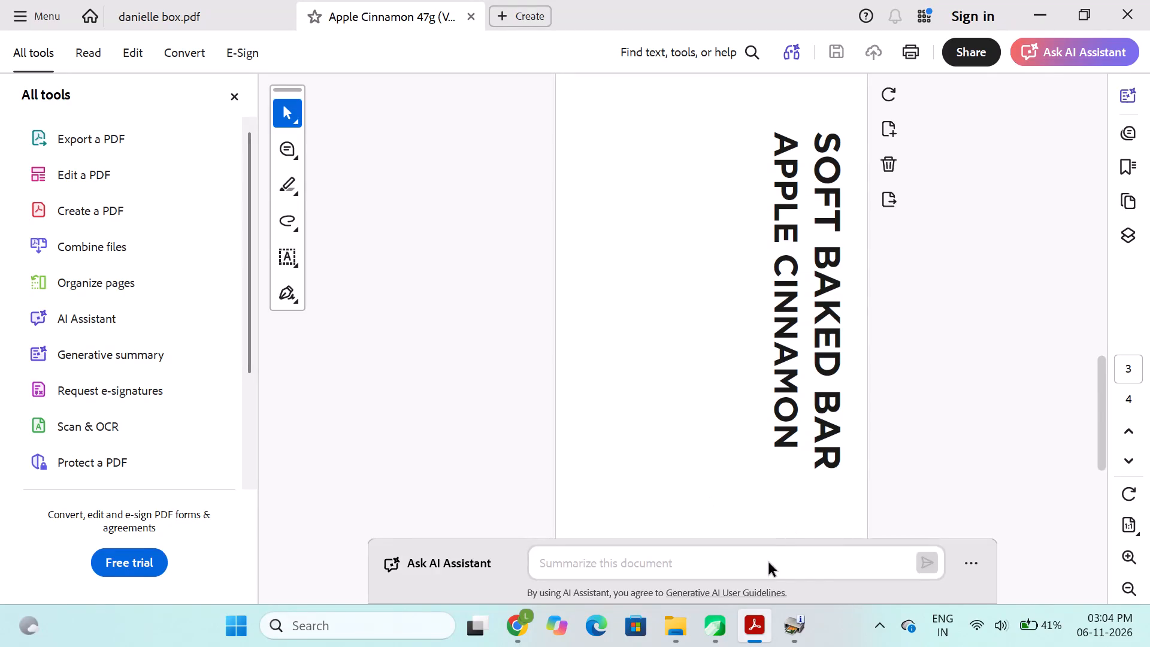
Print 11 copies of only the current page 4, the Nutrition Facts and ingredients page, on the Canon G3080.
scroll(758, 319, "down", 7)
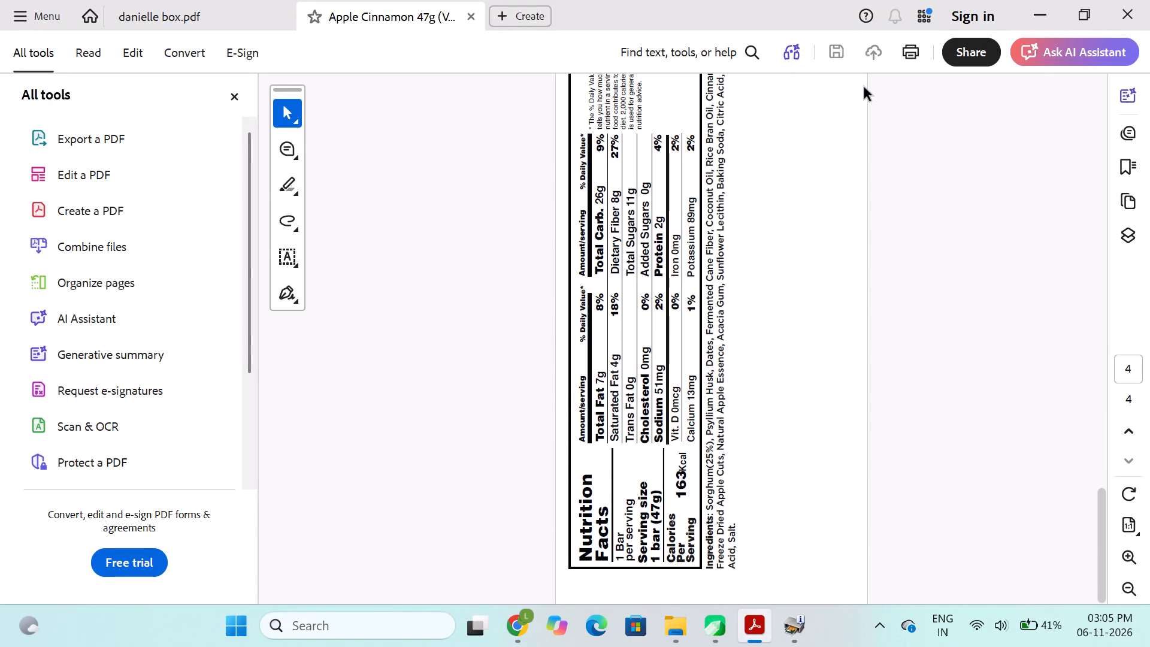
left_click(909, 51)
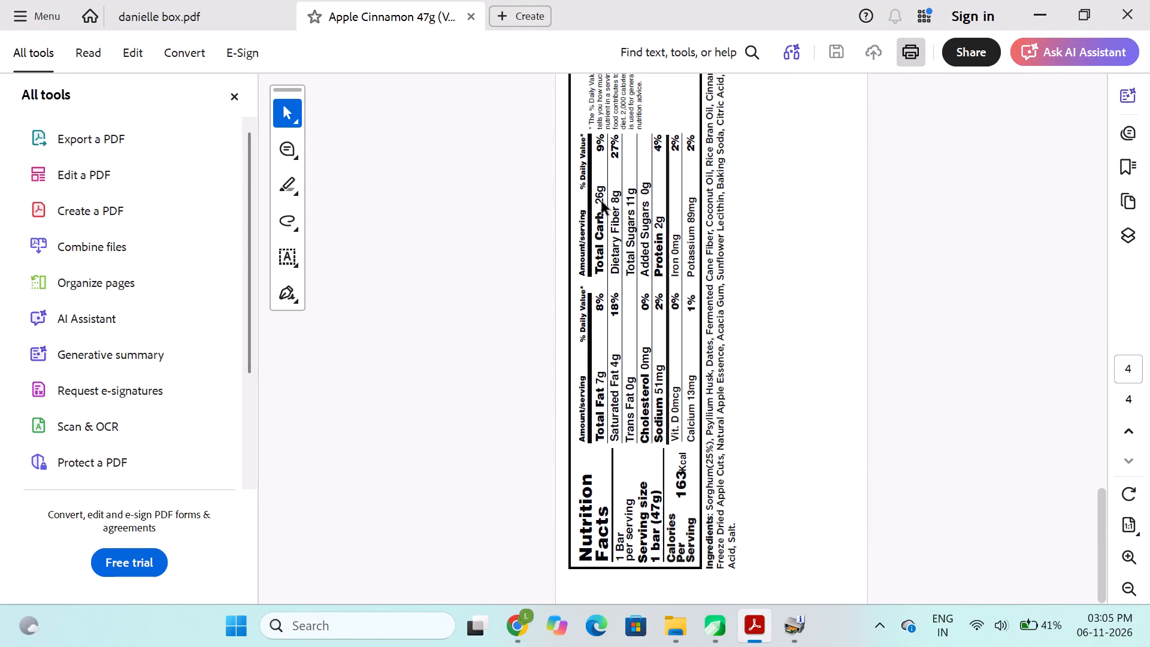
left_click(310, 140)
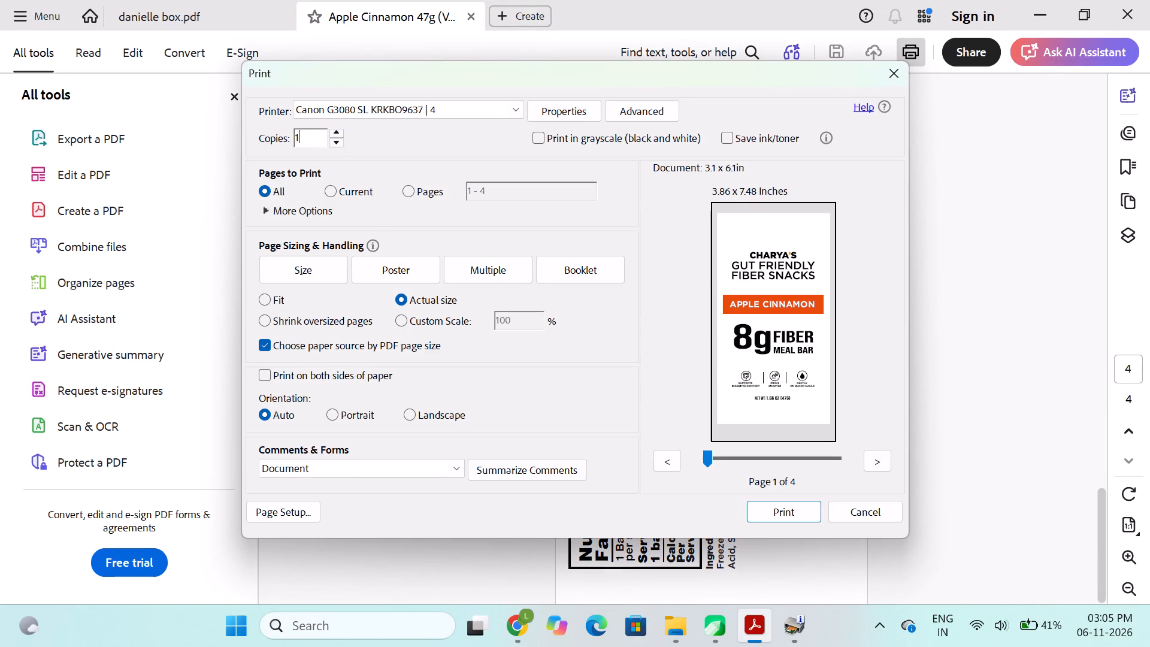
key("1")
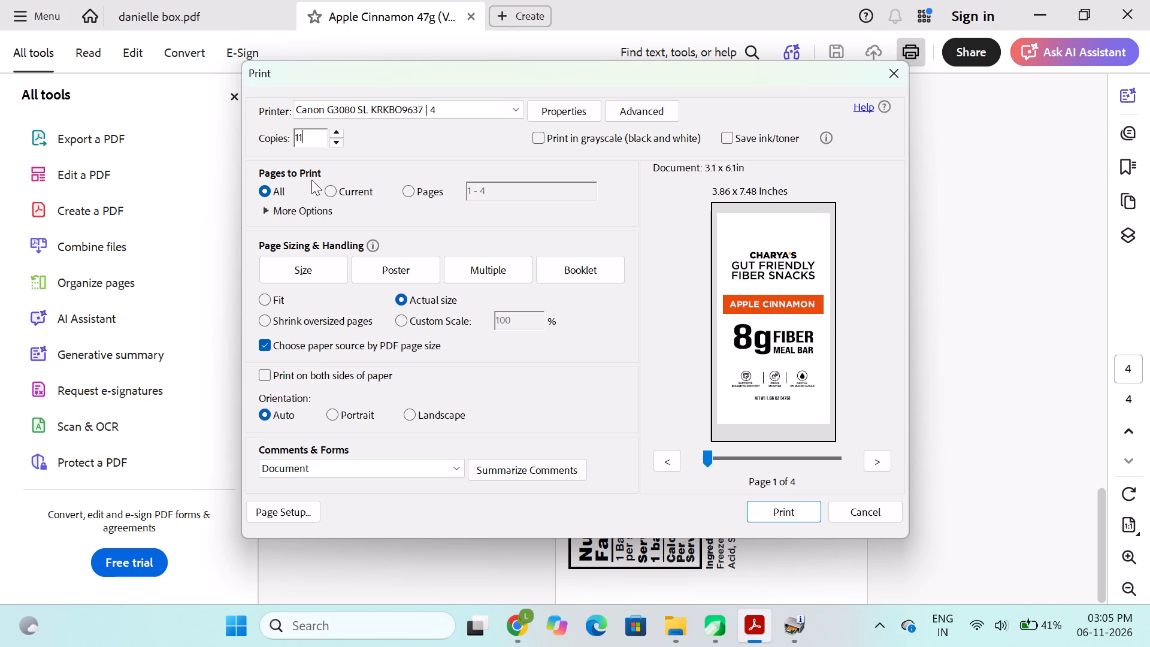
left_click(331, 190)
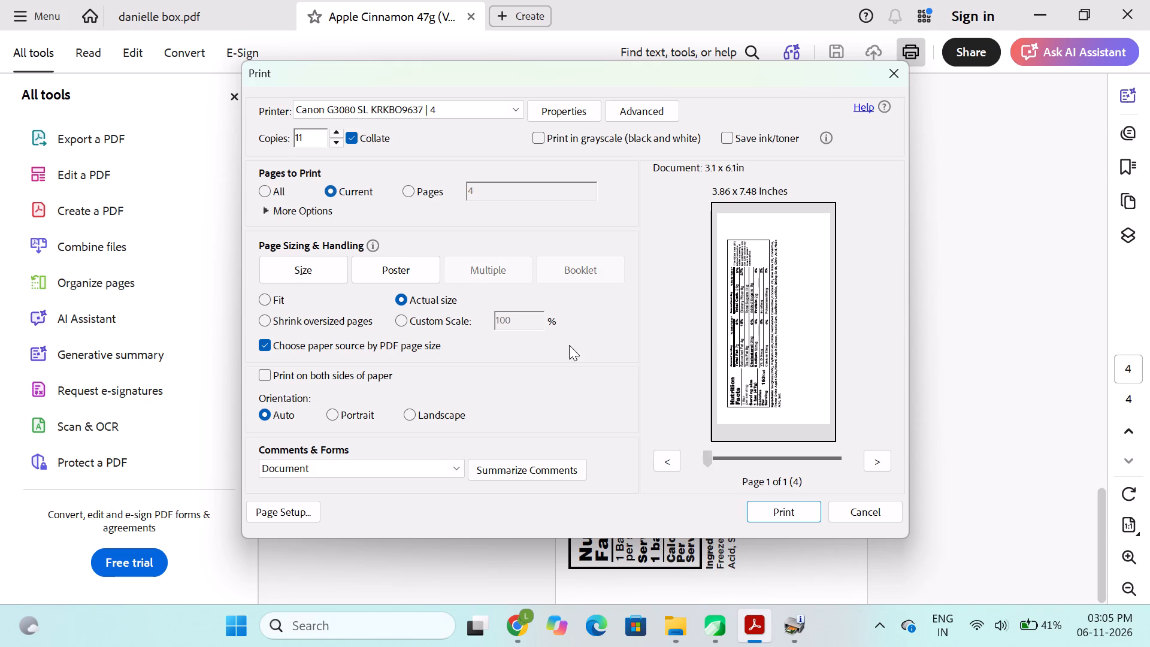
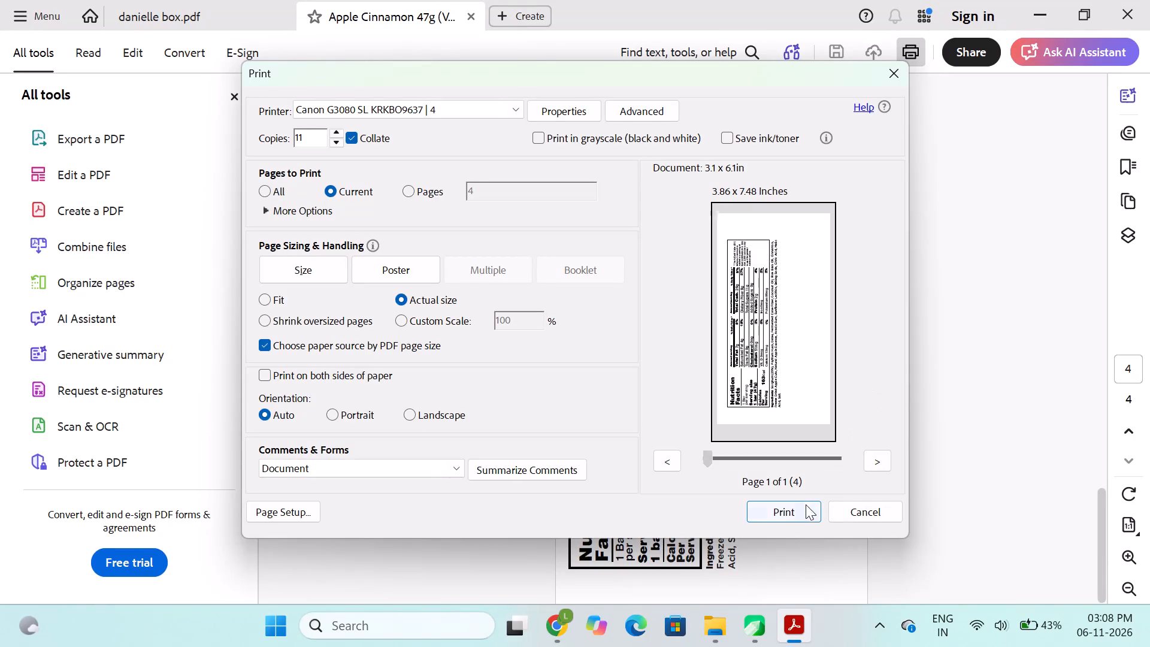
Send the 11-copy print job of the current Nutrition Facts page, at actual size, to the Canon G3080.
left_click(790, 511)
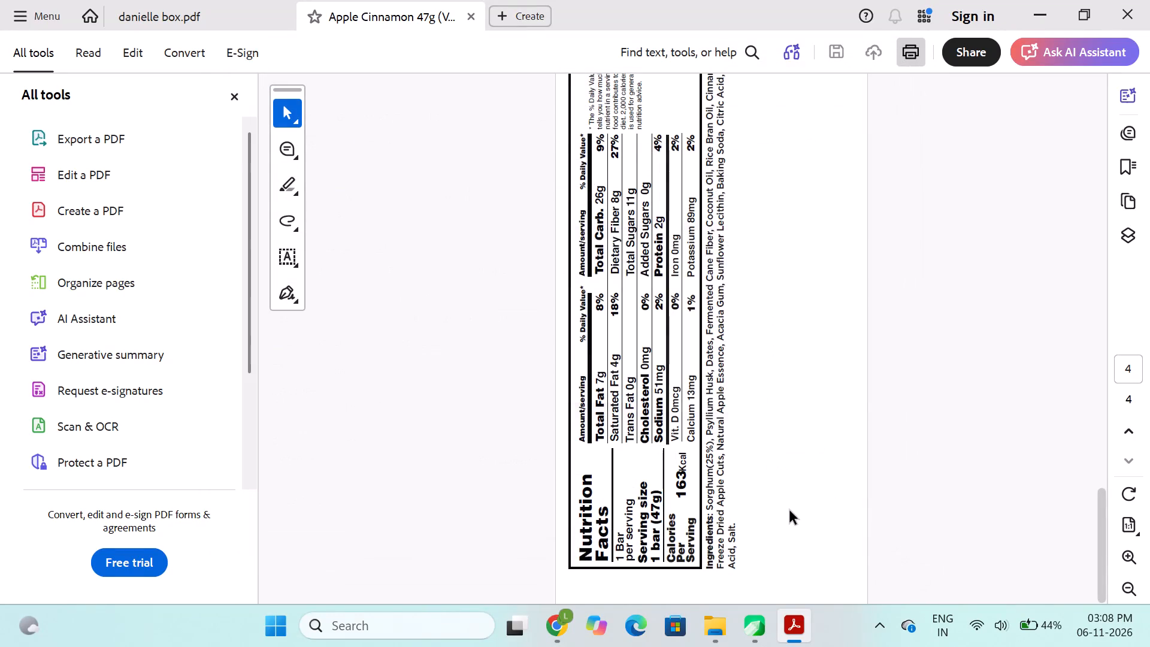
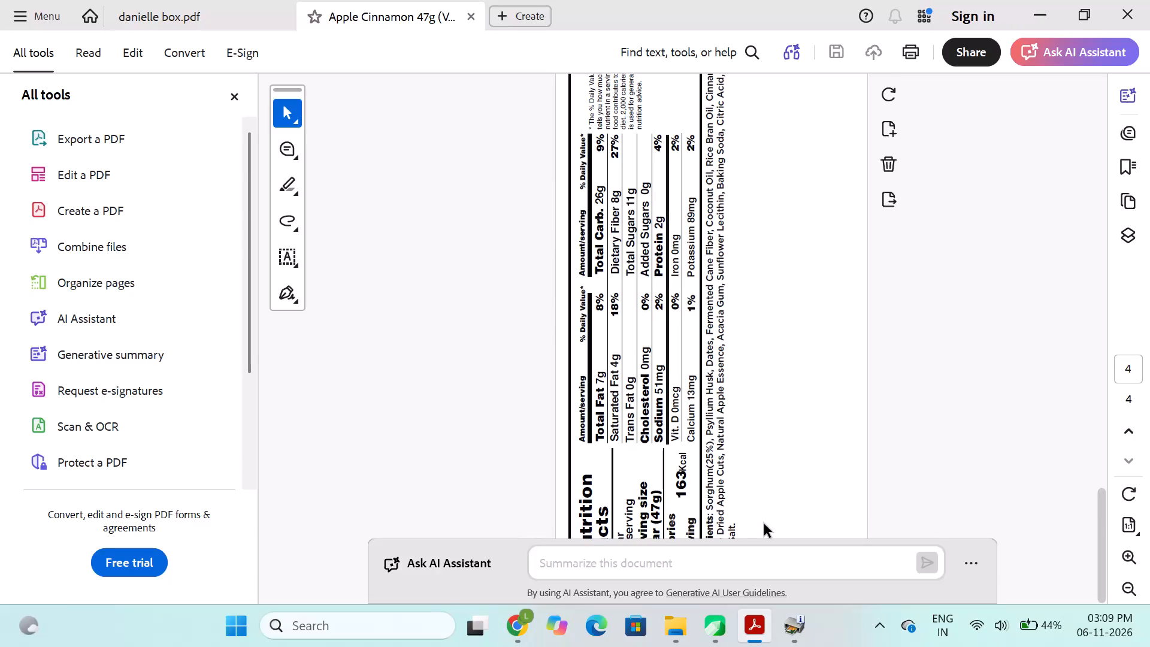
Open the Granolla and filled bar Back Nutrition Panel PDF from the flavour folder.
left_click(683, 618)
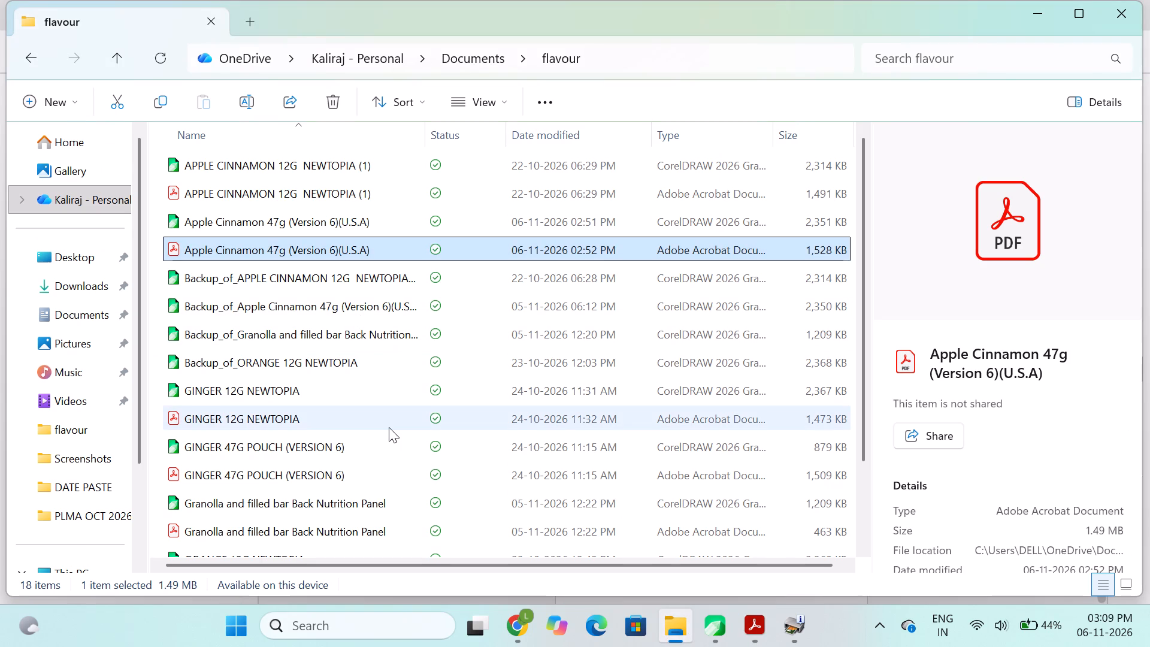
scroll(389, 427, "down", 8)
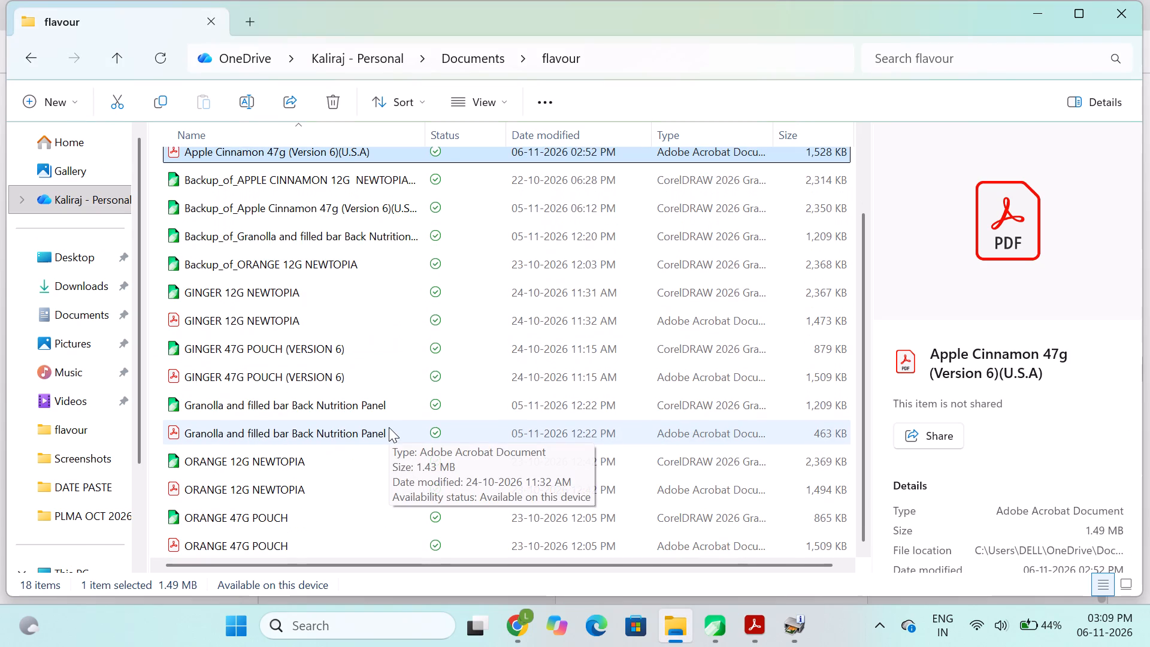
double_click(318, 434)
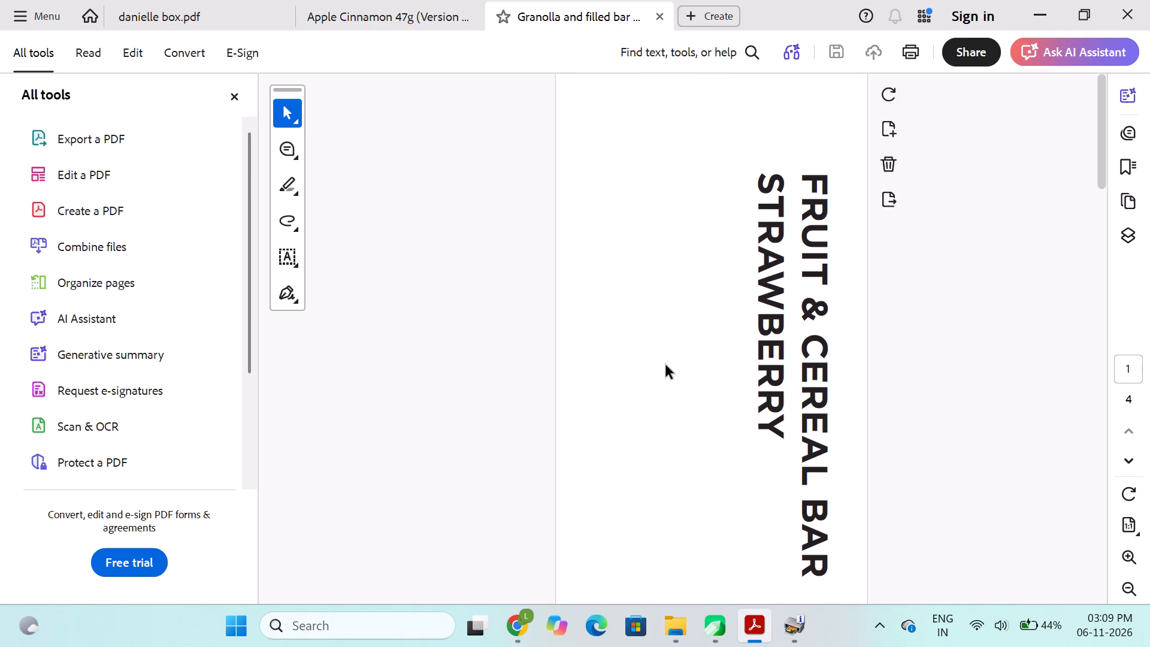
Examine the Nutrition Facts and ingredients page of the Fruit & Cereal Bar Strawberry label.
scroll(700, 376, "down", 5)
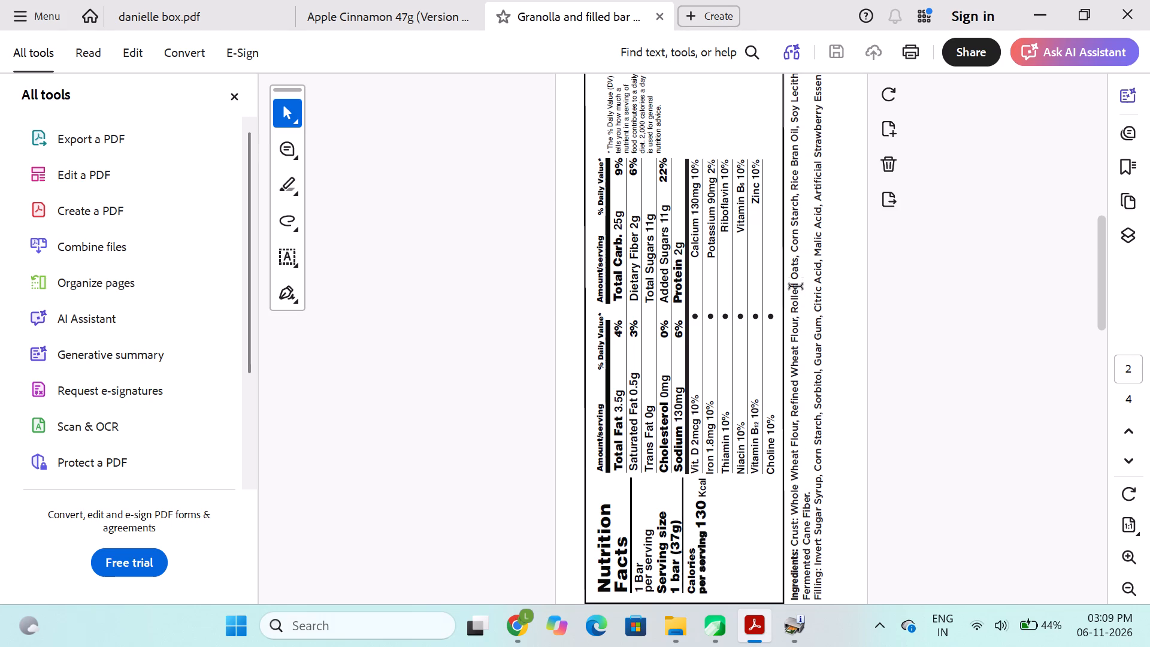
scroll(797, 179, "up", 1)
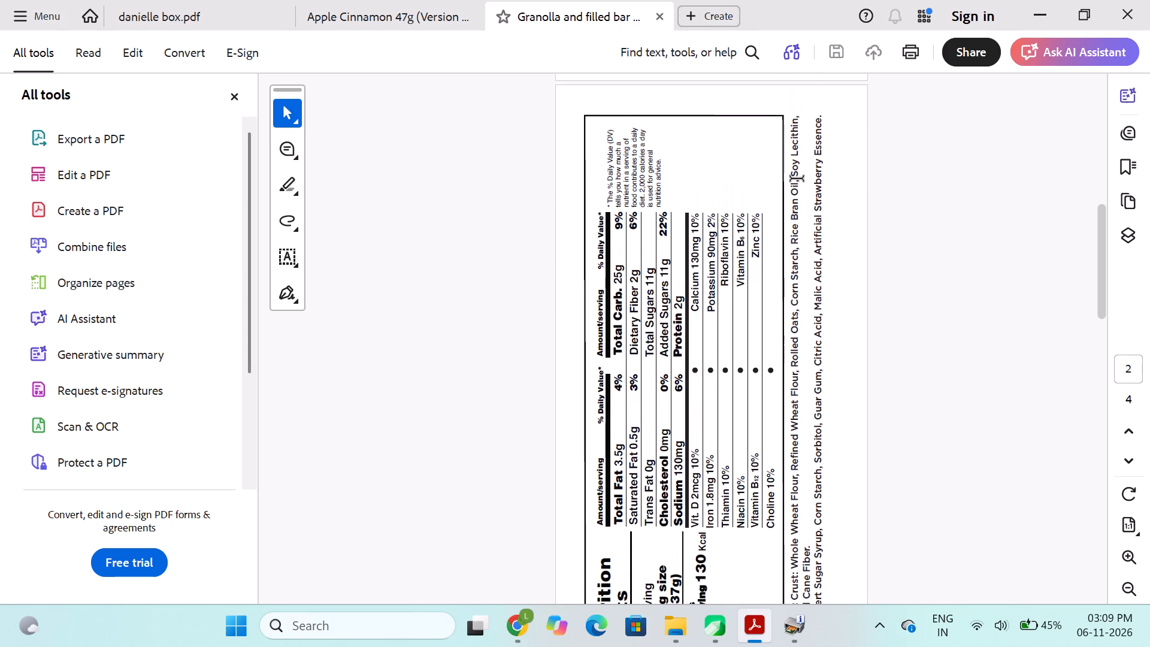
scroll(797, 179, "down", 3)
scroll(797, 179, "up", 2)
scroll(797, 179, "down", 5)
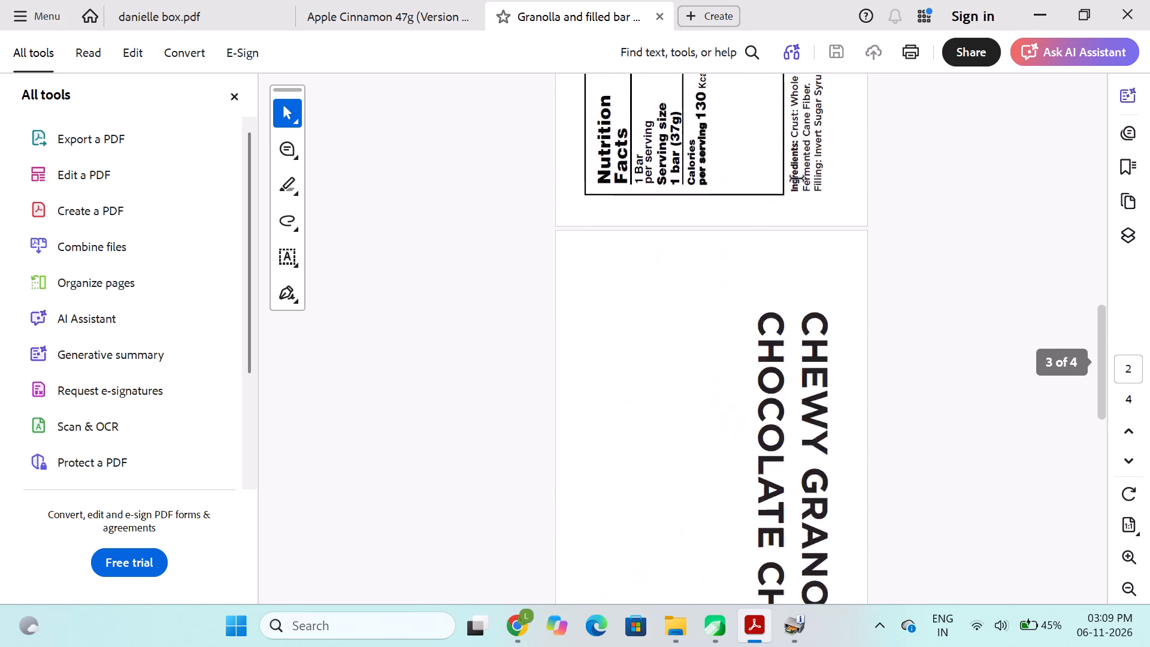
Examine the Nutrition Facts and ingredients page of the Chewy Granola Bar Chocolate Chip label.
scroll(797, 179, "down", 6)
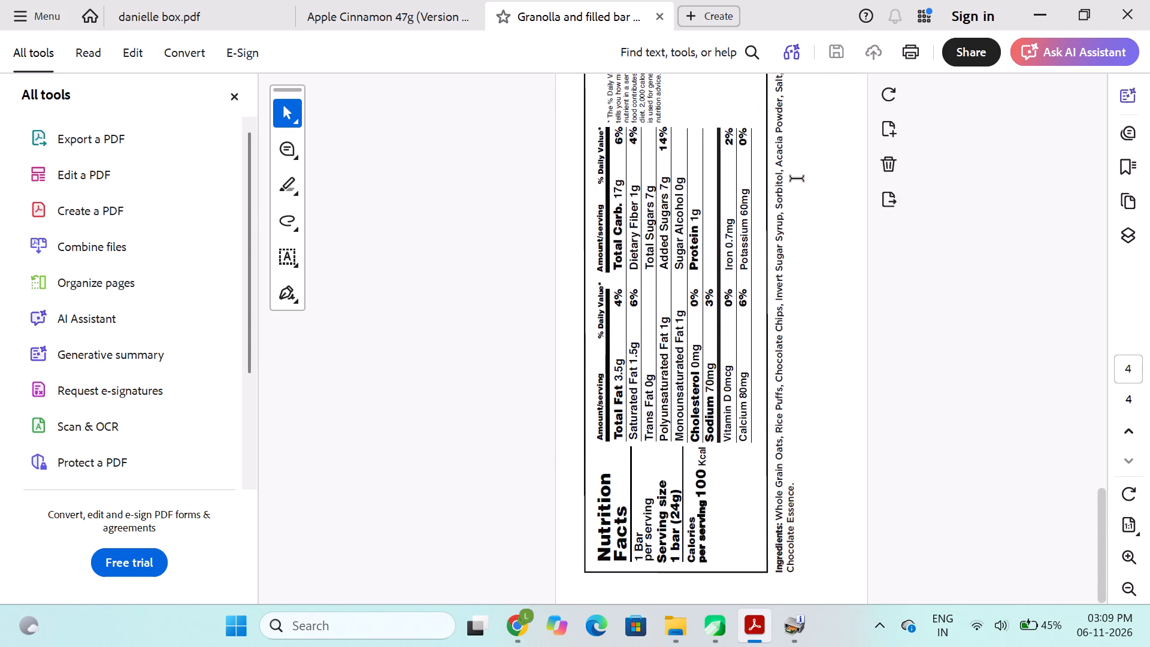
scroll(797, 179, "up", 2)
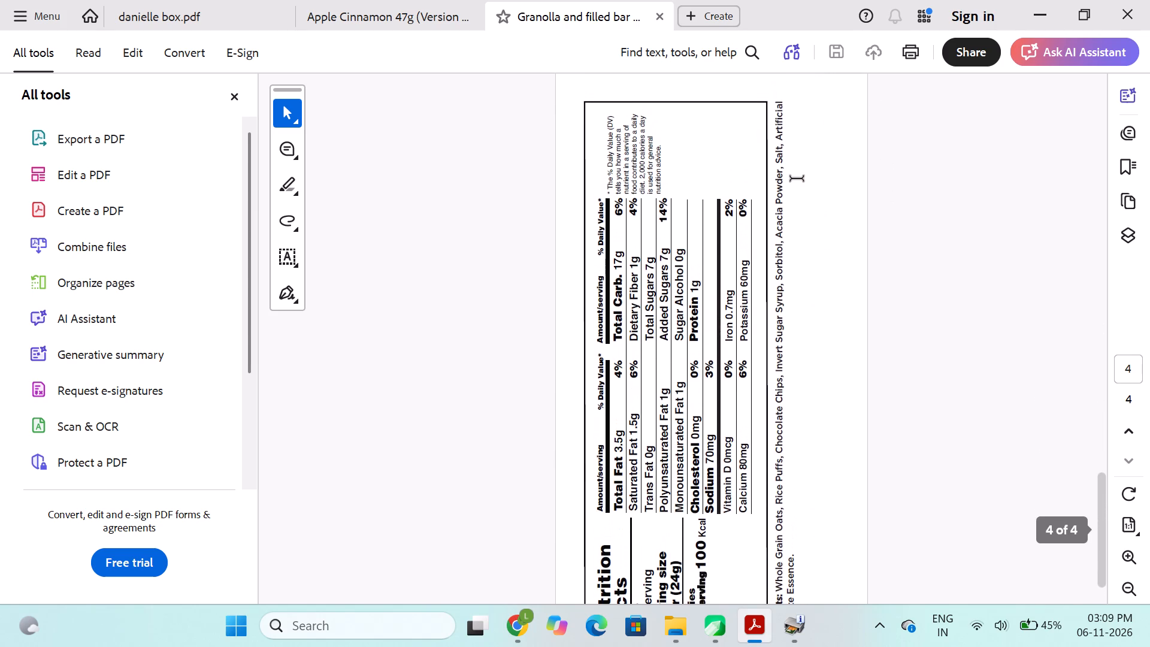
scroll(797, 179, "down", 3)
scroll(797, 179, "up", 1)
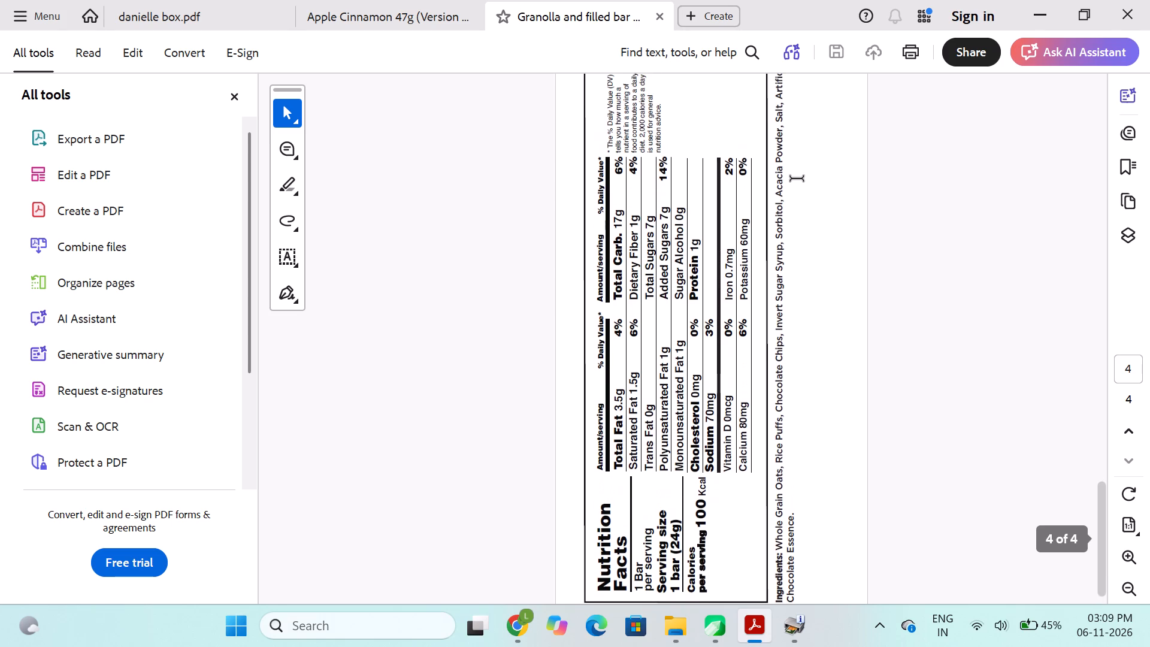
scroll(797, 179, "up", 5)
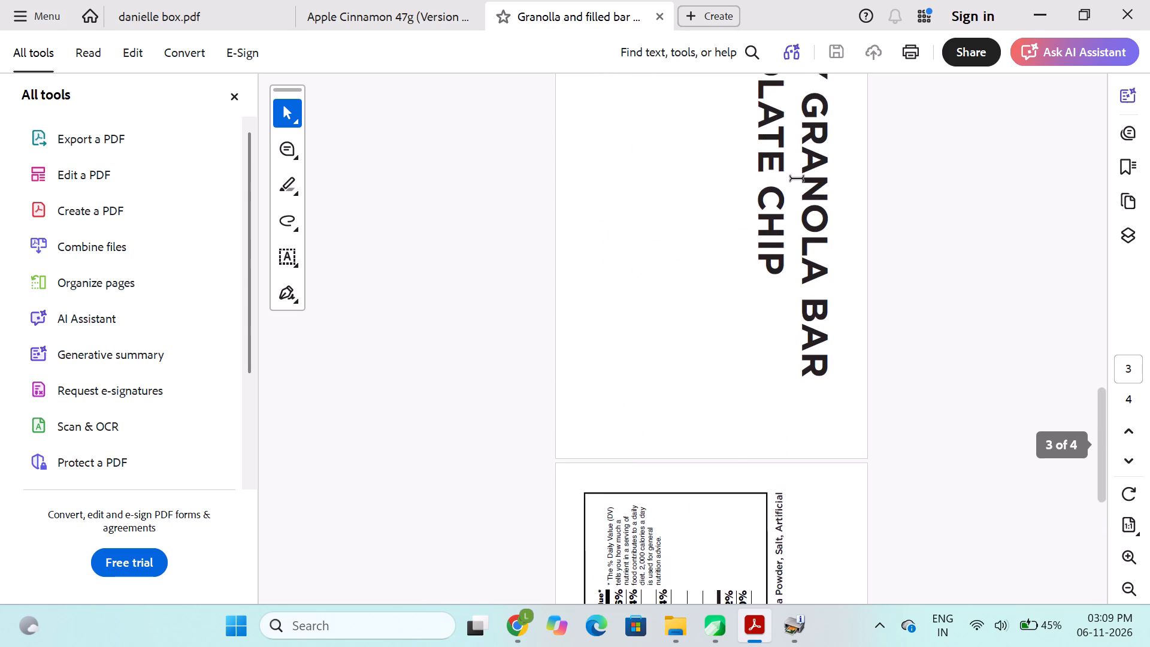
scroll(797, 179, "up", 1)
scroll(797, 179, "down", 3)
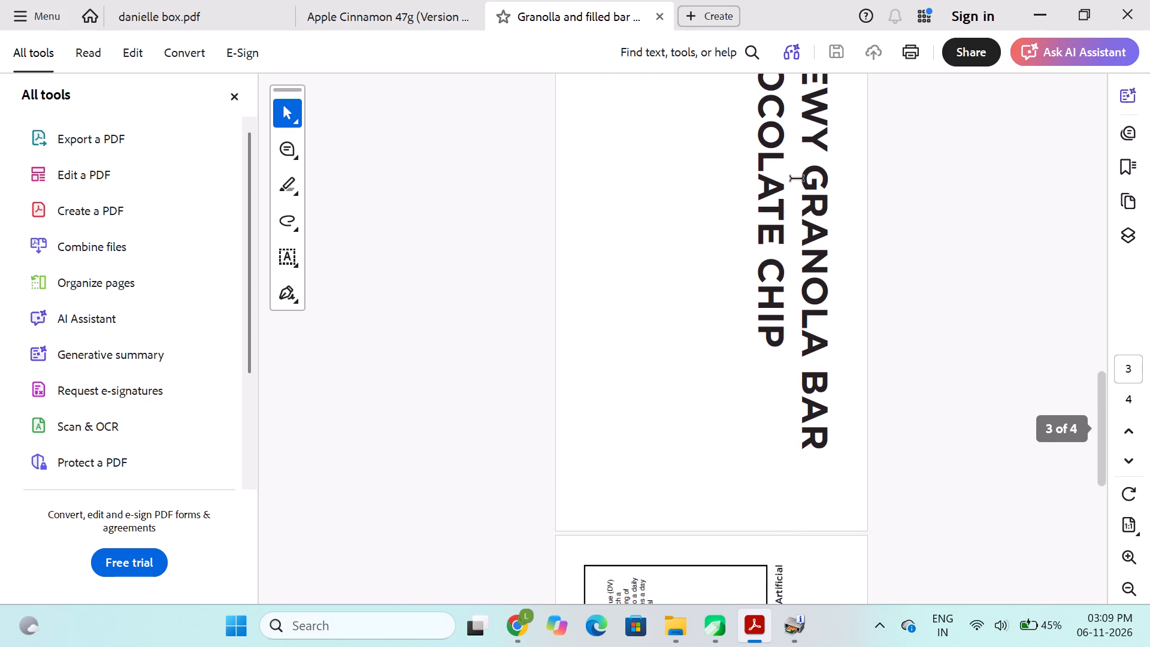
scroll(797, 179, "down", 3)
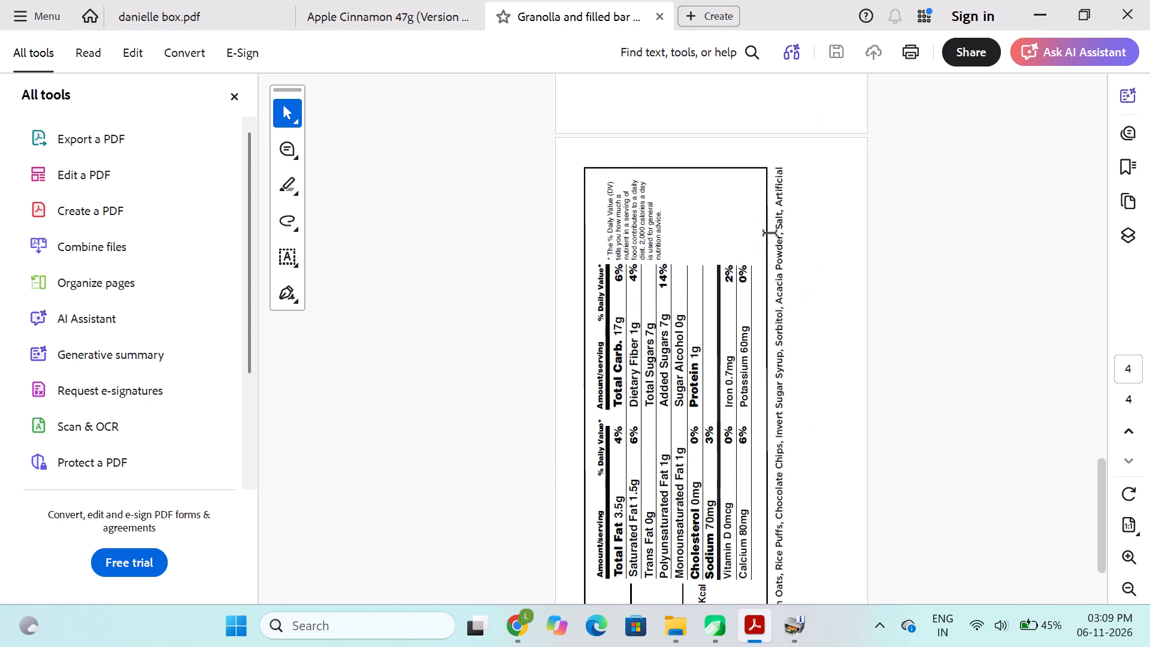
scroll(770, 234, "down", 1)
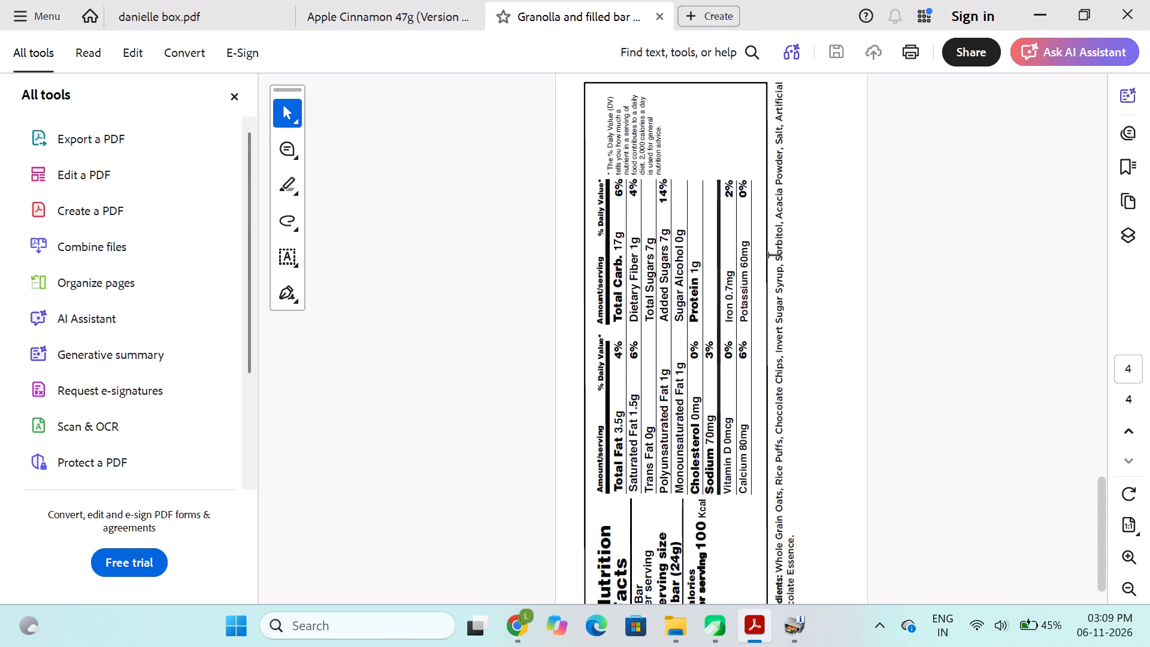
scroll(775, 256, "down", 1)
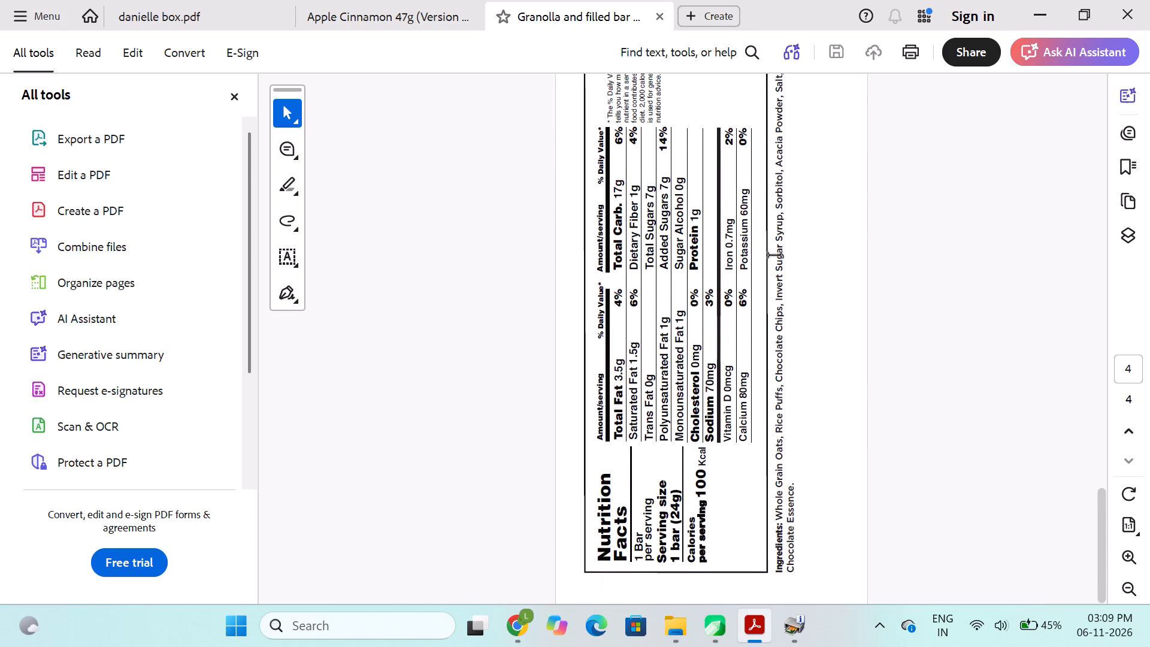
Review the strawberry bar's Nutrition Facts page again and return to the chocolate chip granola bar pages.
scroll(775, 256, "up", 5)
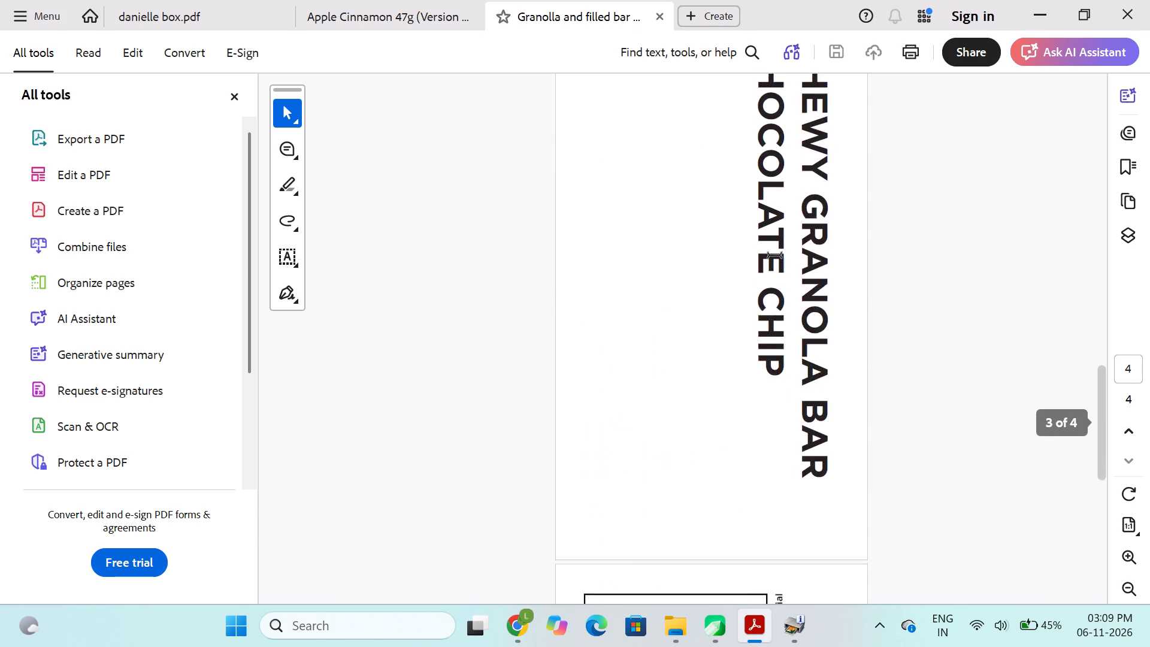
scroll(775, 256, "up", 3)
scroll(775, 256, "down", 2)
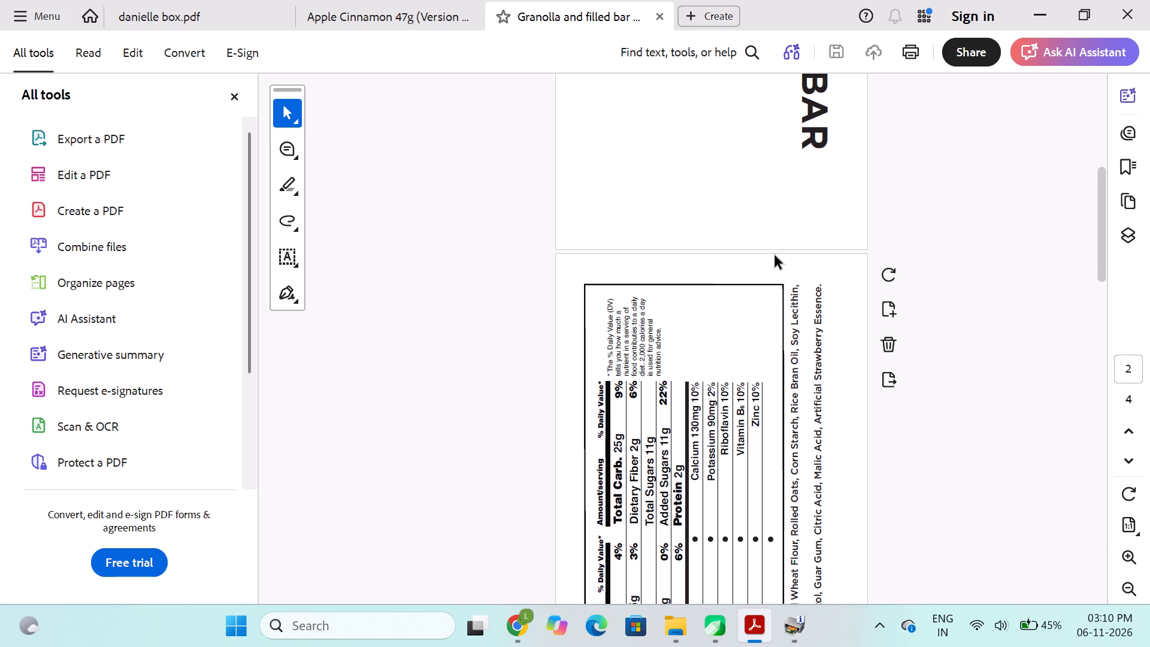
scroll(785, 333, "down", 2)
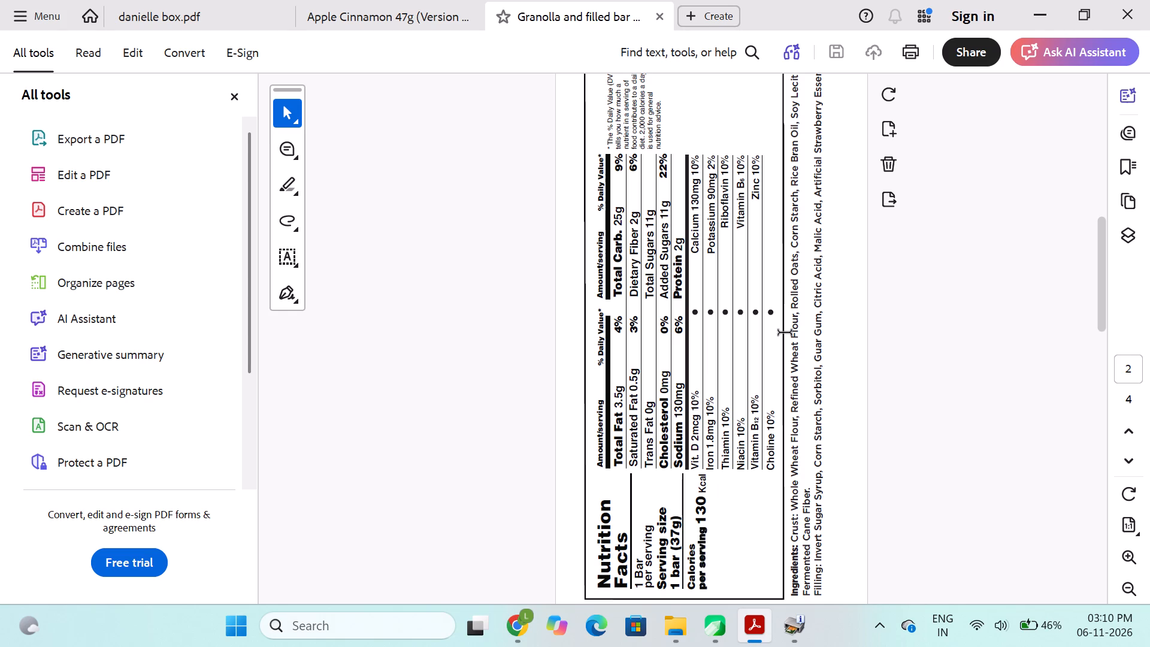
scroll(785, 333, "up", 1)
scroll(785, 333, "down", 5)
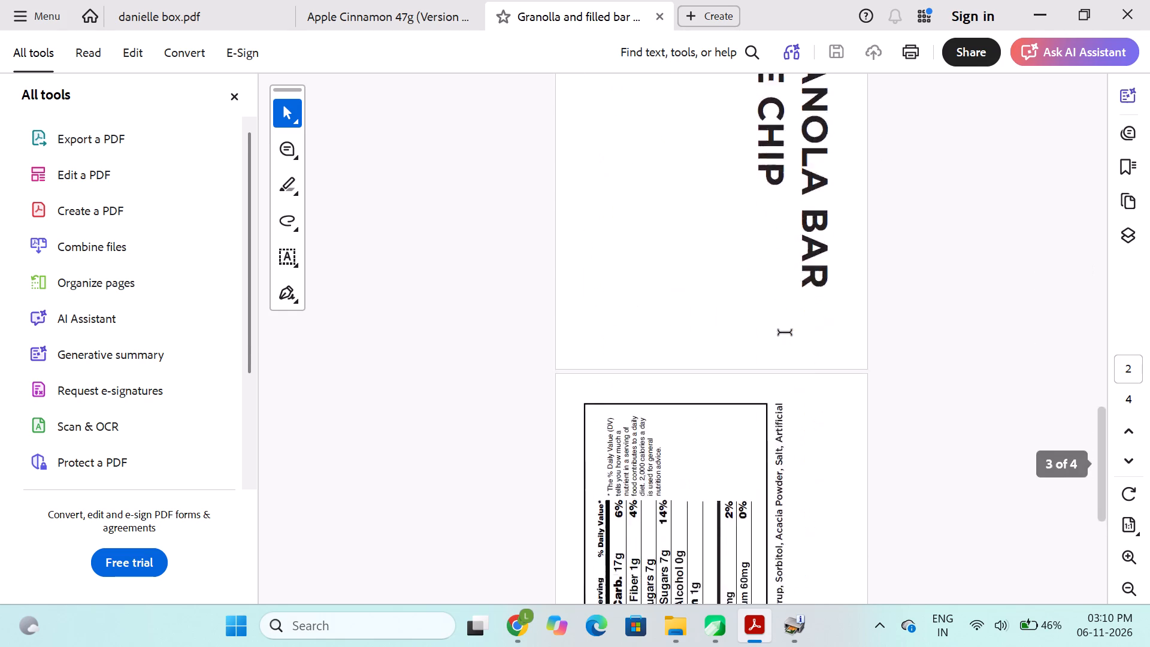